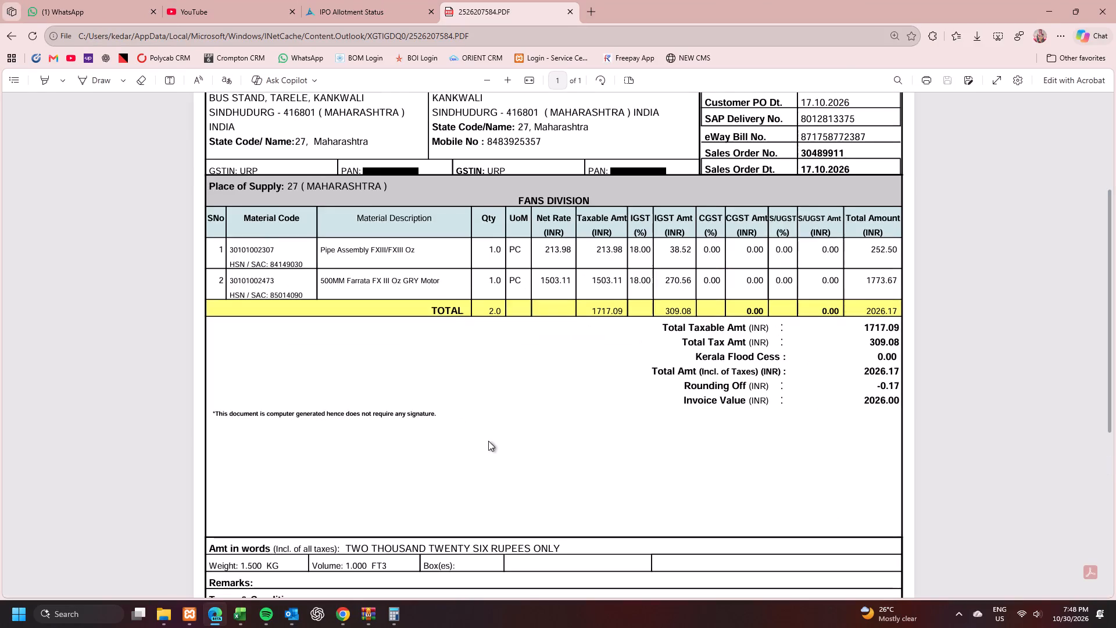
scroll(488, 441, "up", 4)
scroll(531, 414, "up", 4)
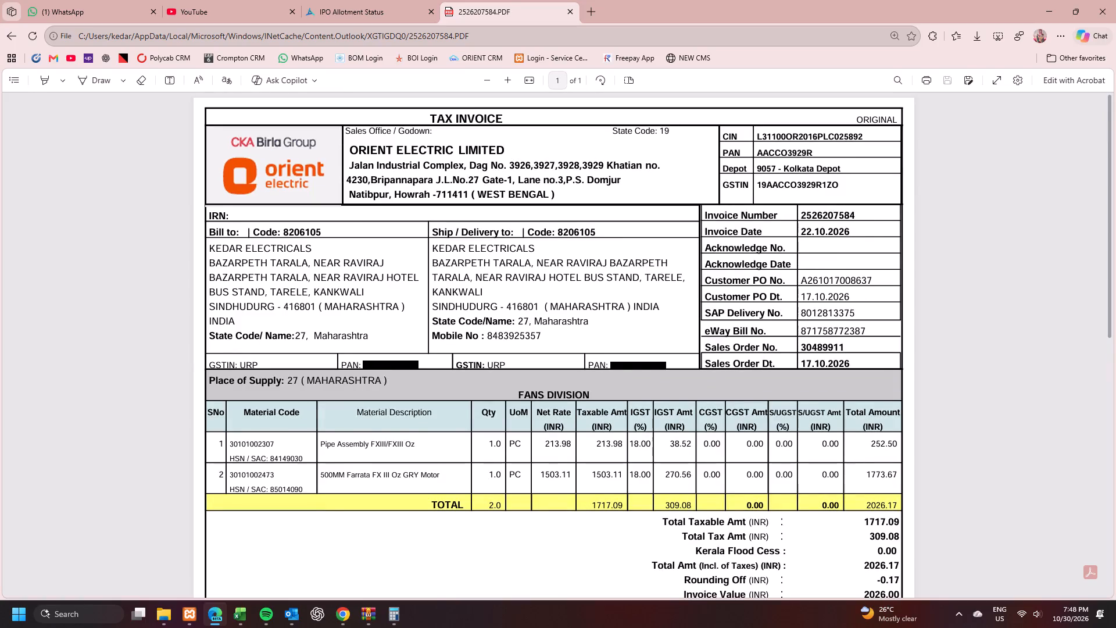
double_click(813, 219)
key("ctrl+c")
left_click(349, 603)
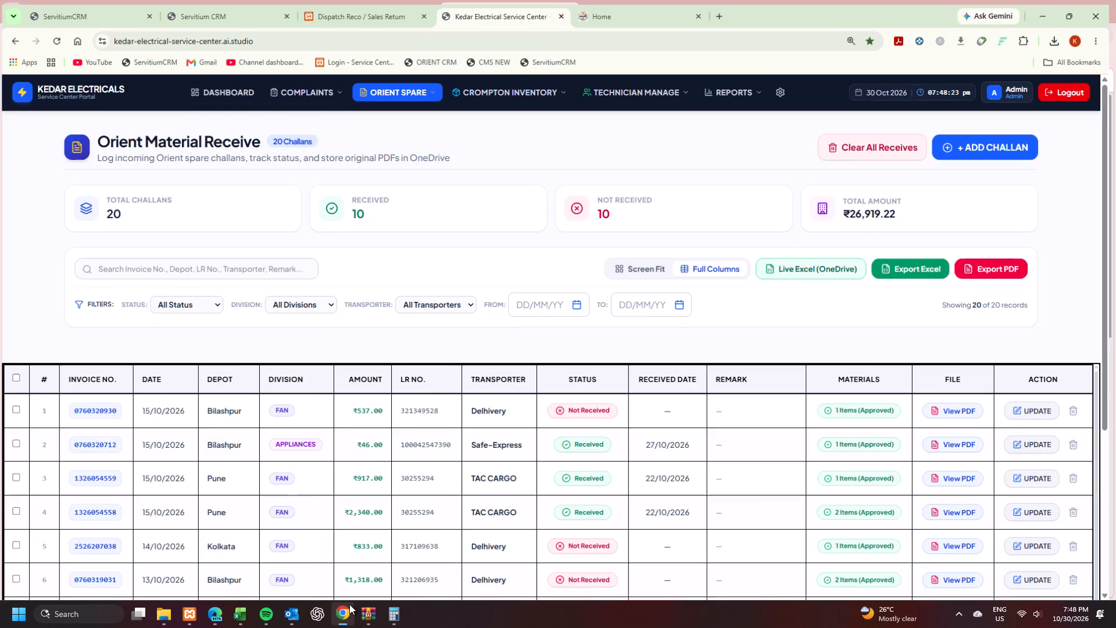
scroll(422, 546, "up", 5)
scroll(766, 317, "up", 2)
left_click(963, 151)
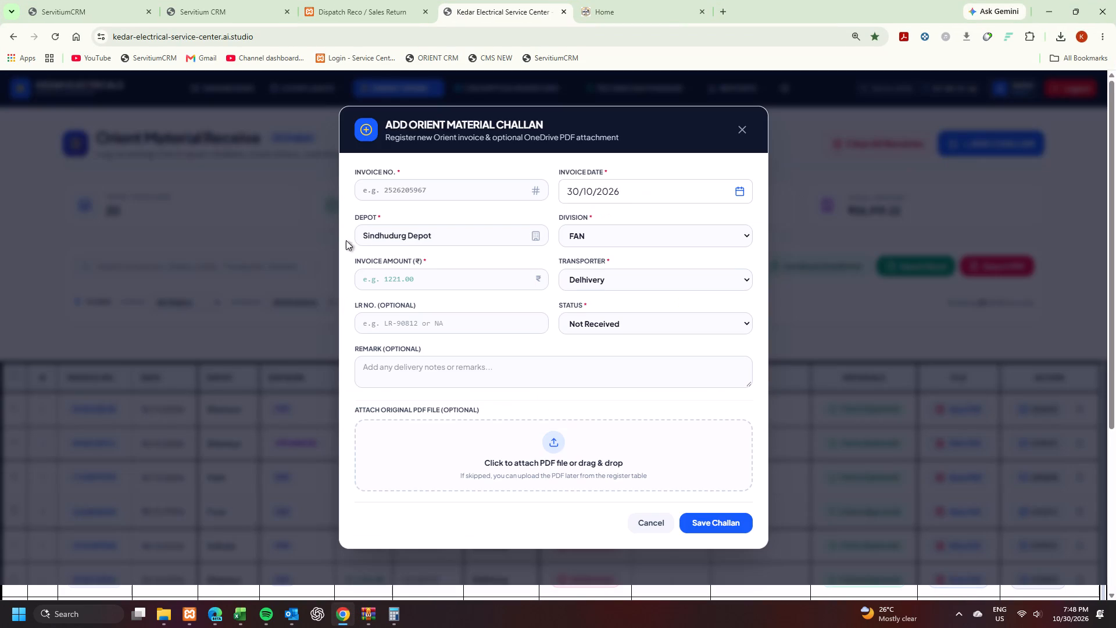
left_click(402, 185)
key("ctrl+v")
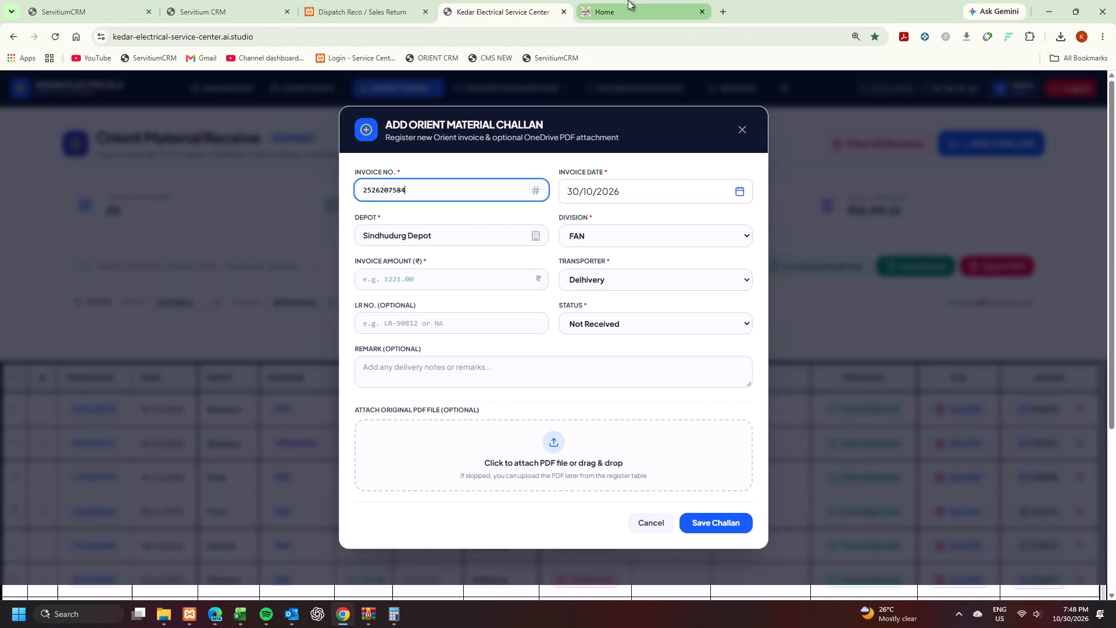
Switch back to the Orient tax invoice PDF in Edge to check the remaining challan details.
left_click(219, 617)
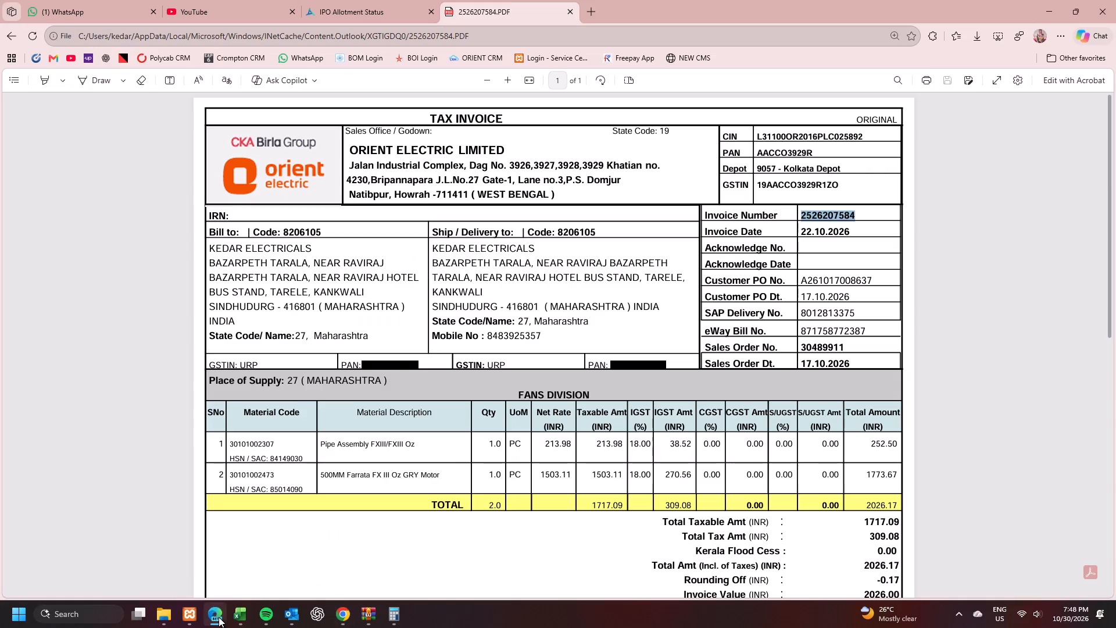
Return to the challan form and set the invoice date to 22/10/2026.
left_click(219, 617)
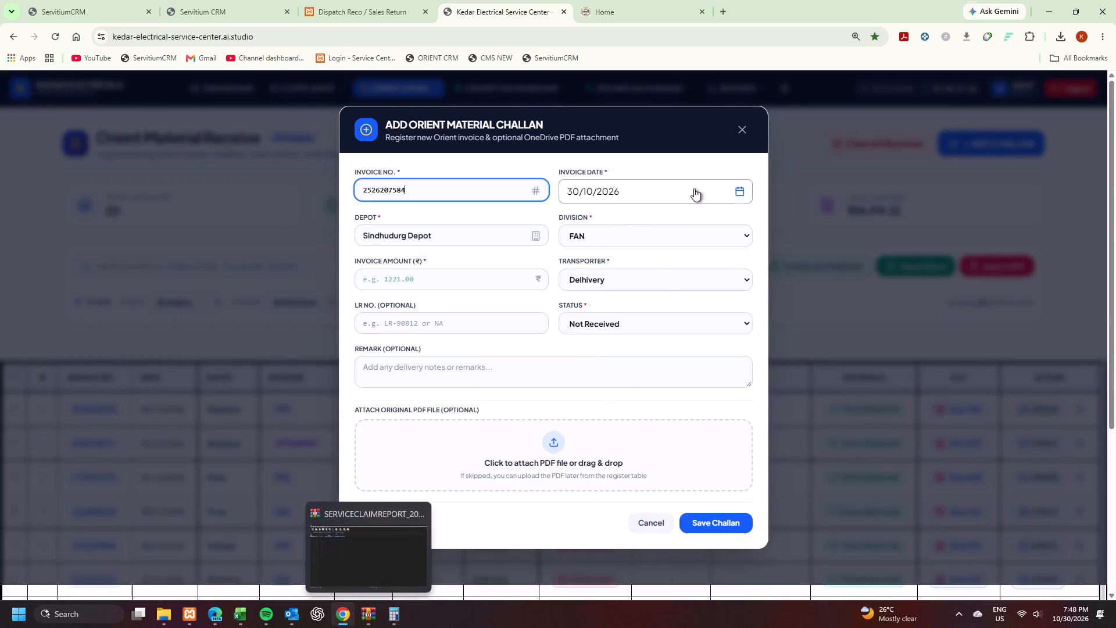
left_click(746, 188)
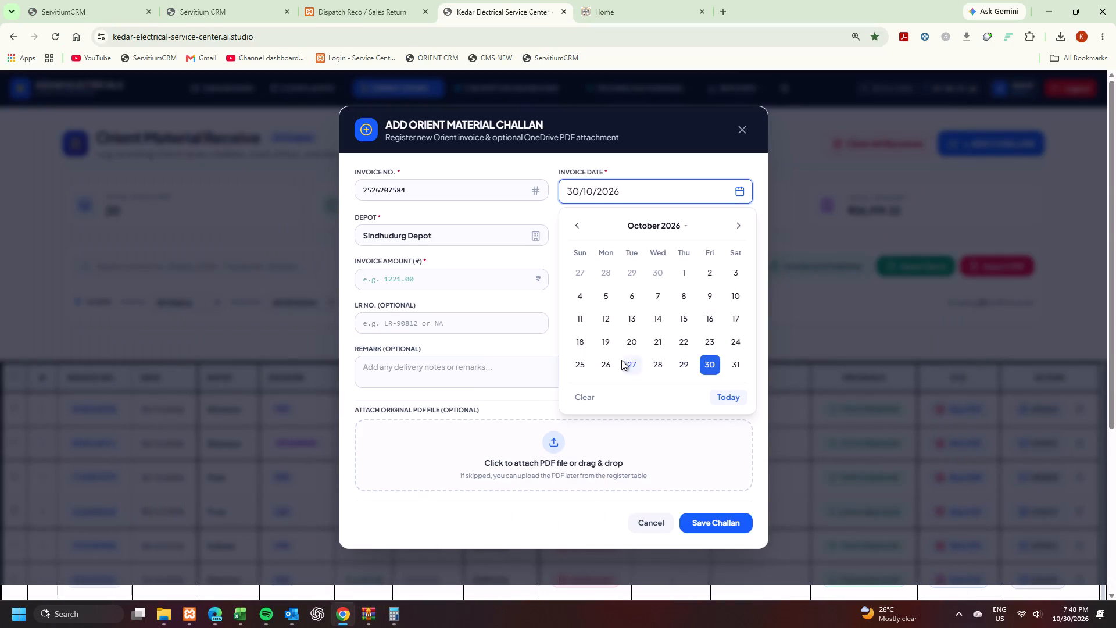
left_click(686, 344)
Replace the challan's depot with Kolkata, copied from the depot entry on the PDF invoice.
left_click(448, 237)
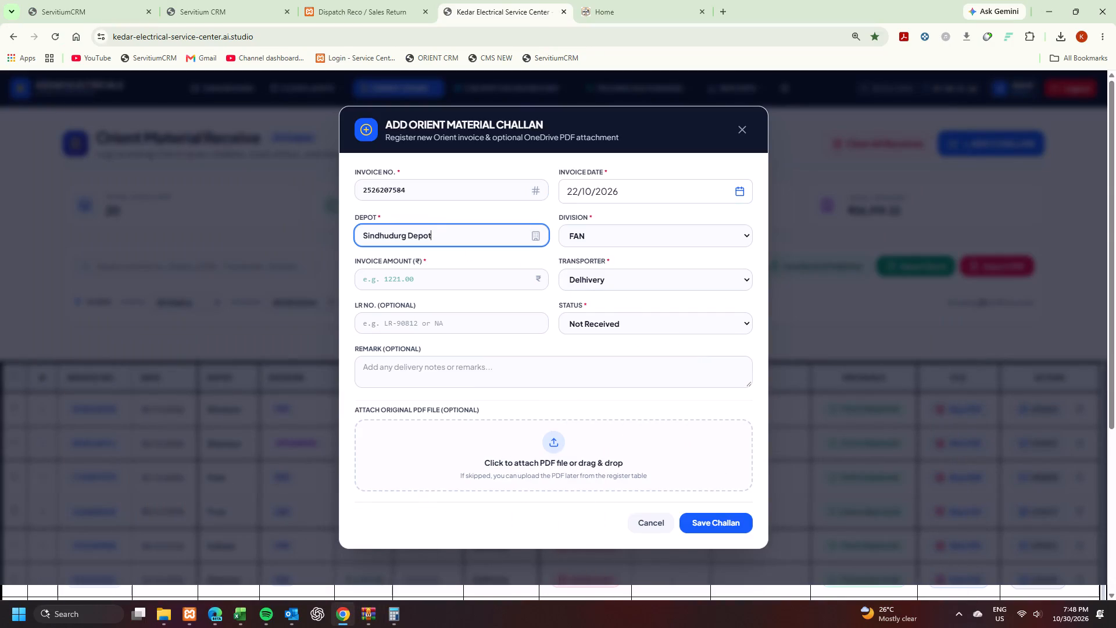
left_click_drag(446, 237, 339, 241)
key("BackSpace")
left_click(209, 623)
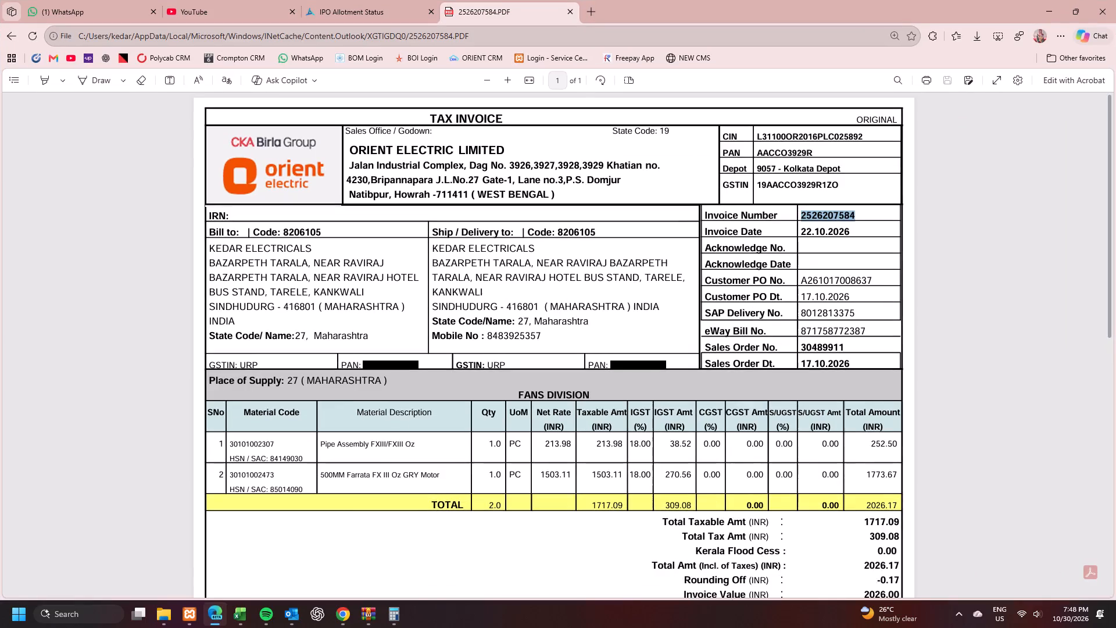
double_click(790, 165)
key("ctrl+c")
left_click(337, 605)
key("ctrl+v")
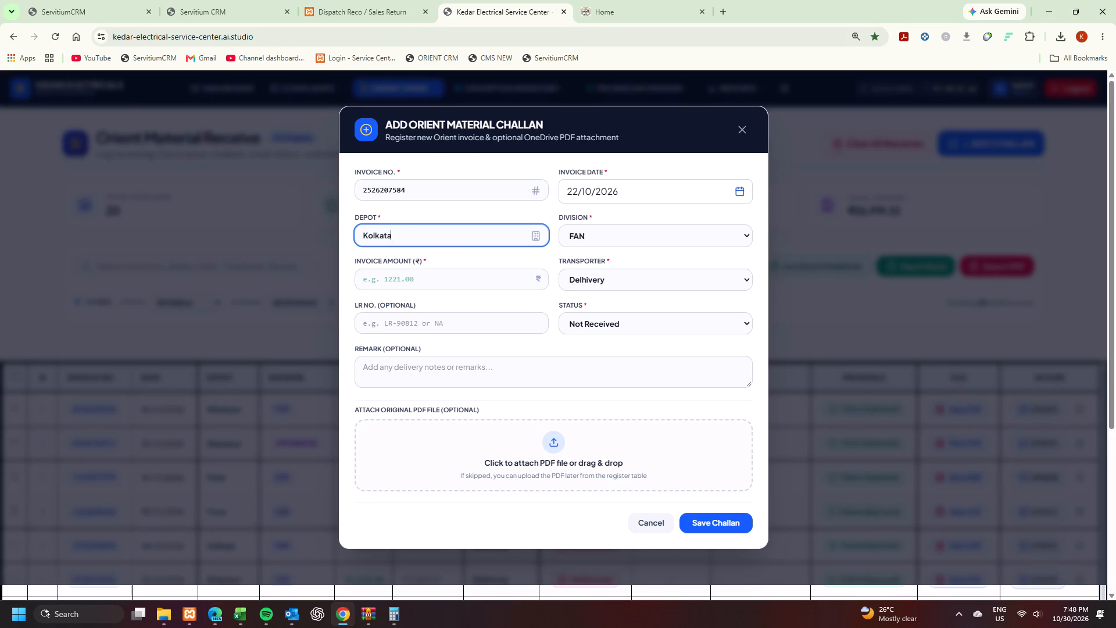
Enter 2026 as the invoice amount and check it against the invoice value in the PDF.
left_click(217, 619)
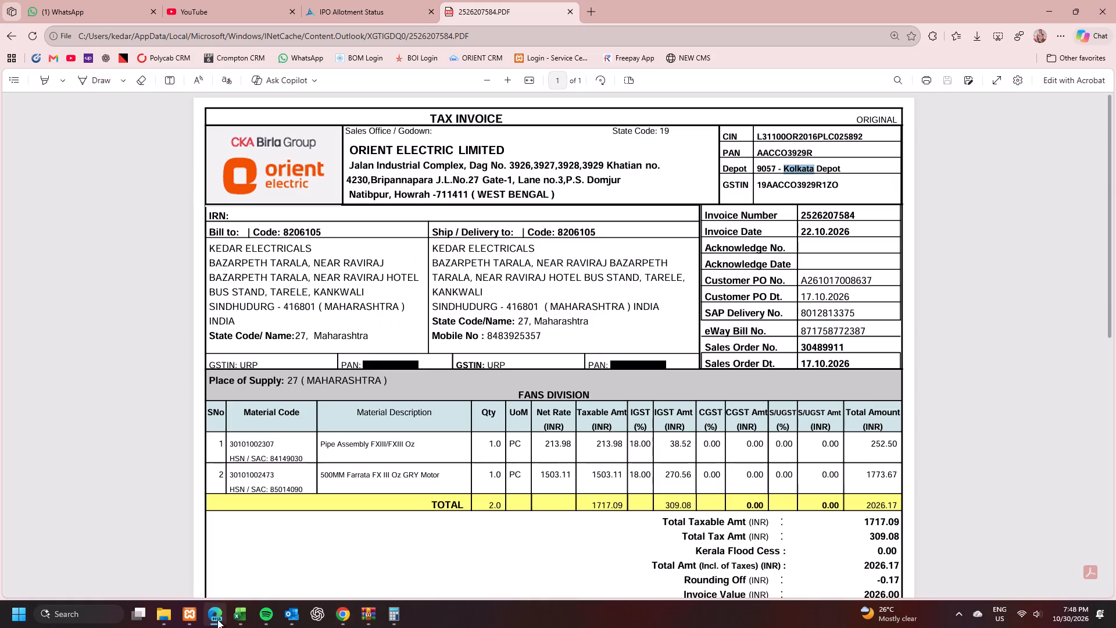
left_click(217, 619)
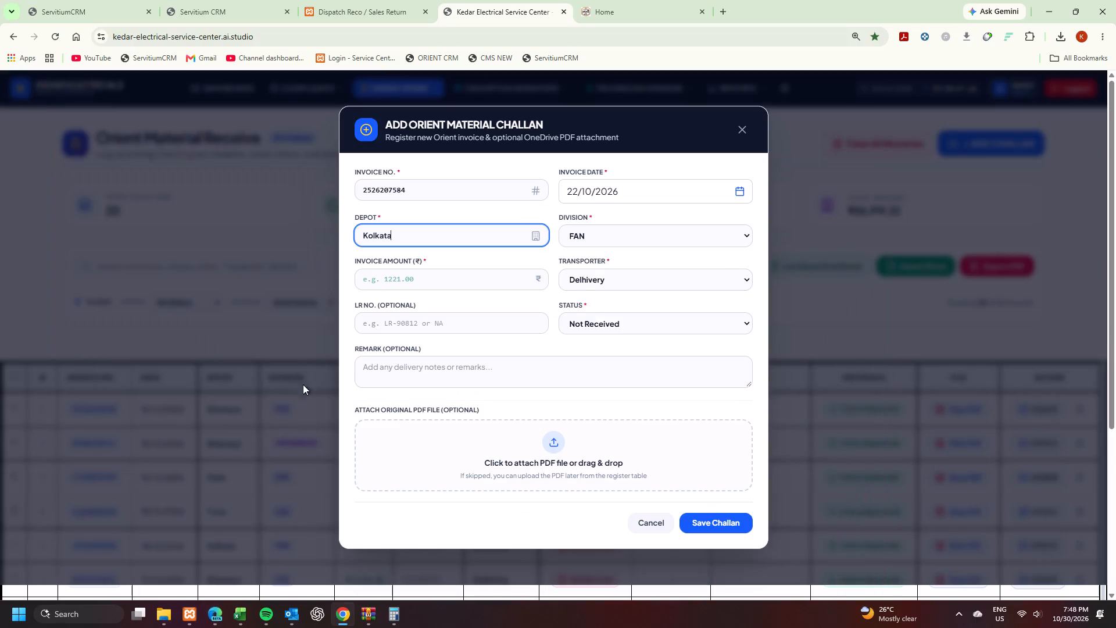
left_click(424, 284)
type("2026")
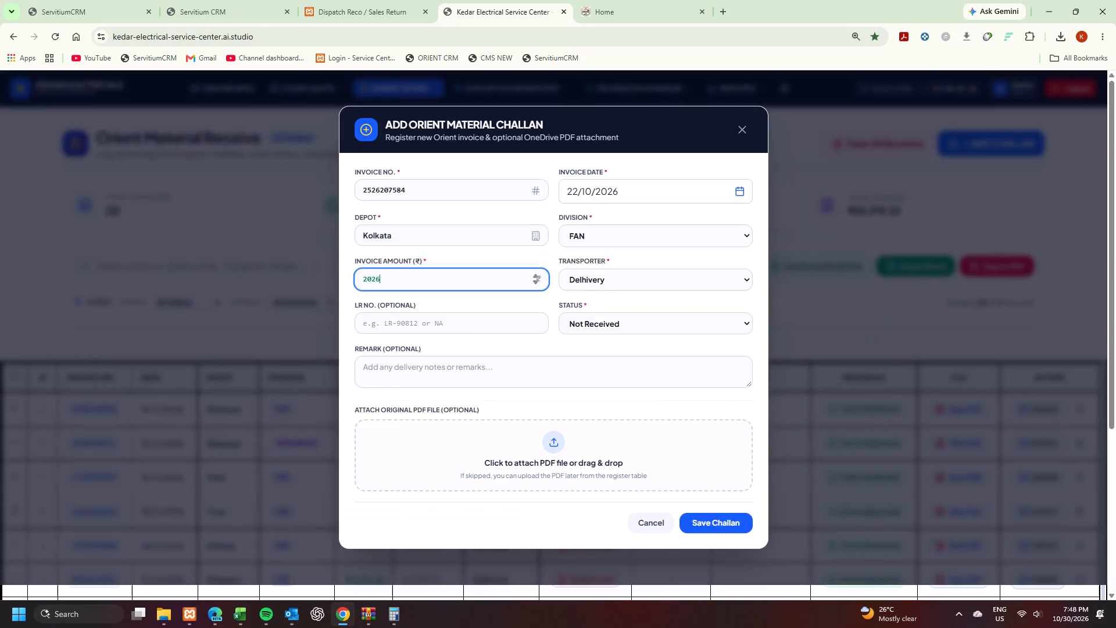
left_click(213, 623)
scroll(332, 483, "down", 3)
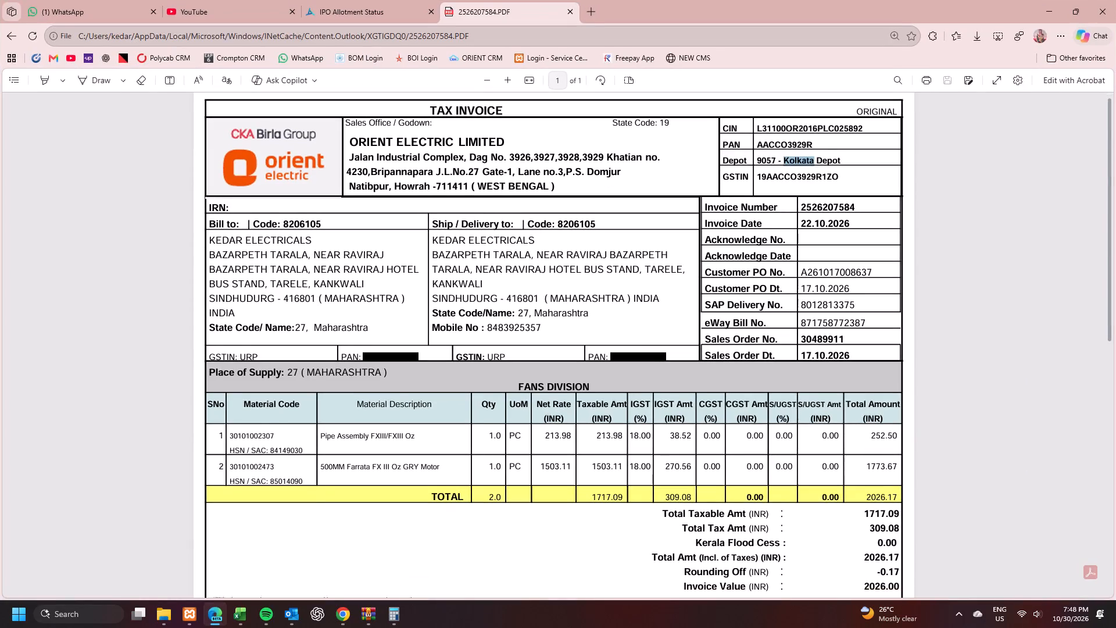
left_click(344, 612)
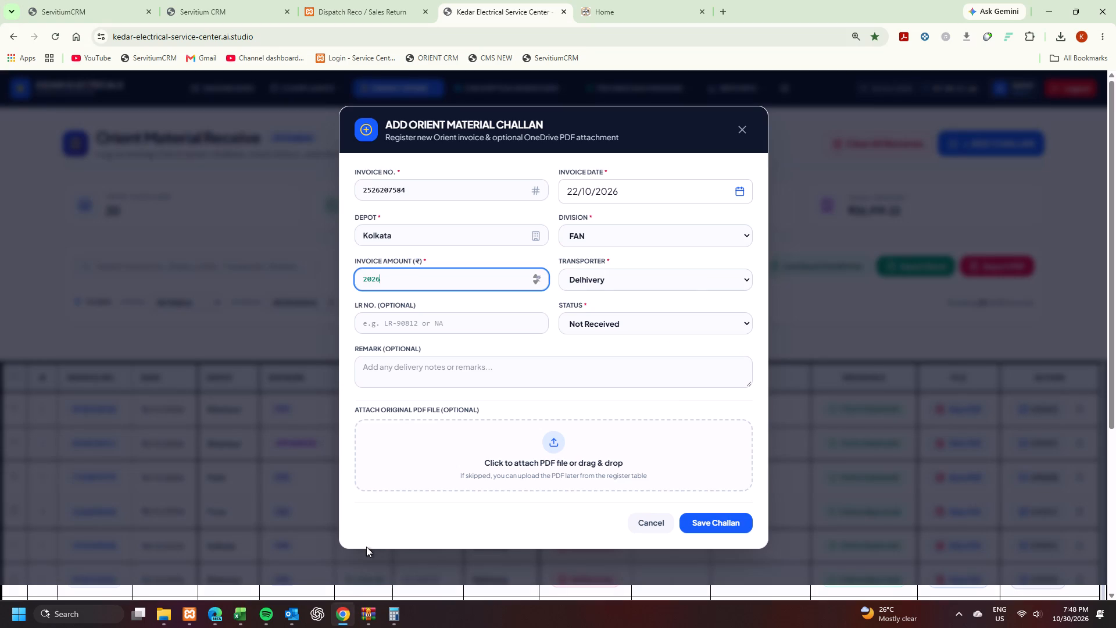
Check the PDF invoice's transportation details for an LR number, and enter the challan remark "pipe assly".
left_click(494, 318)
left_click(220, 610)
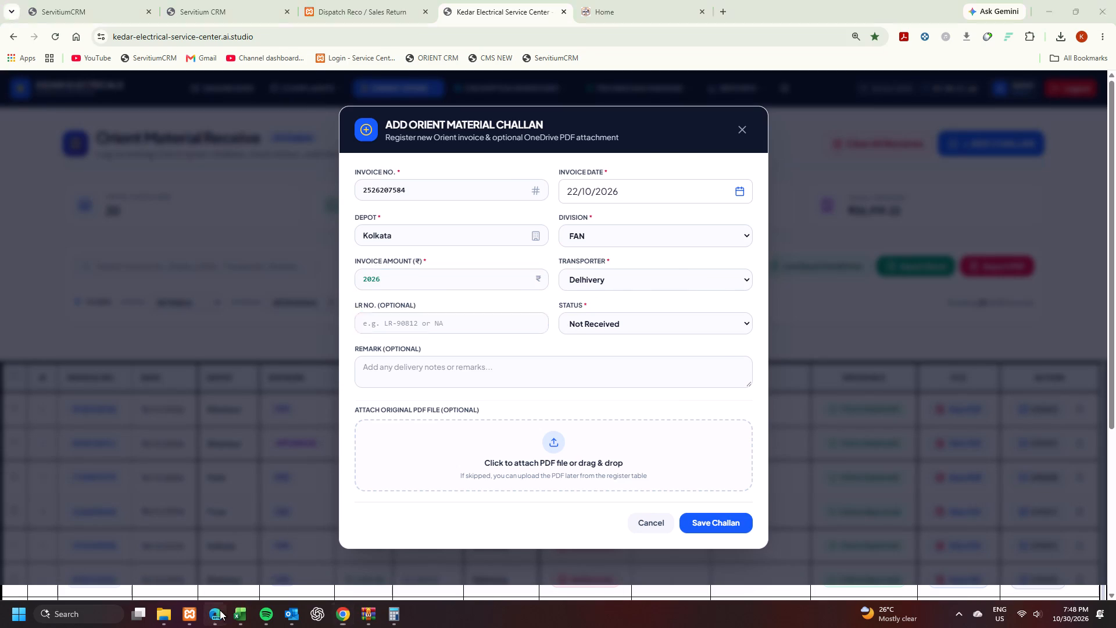
scroll(356, 413, "up", 1)
scroll(356, 413, "down", 7)
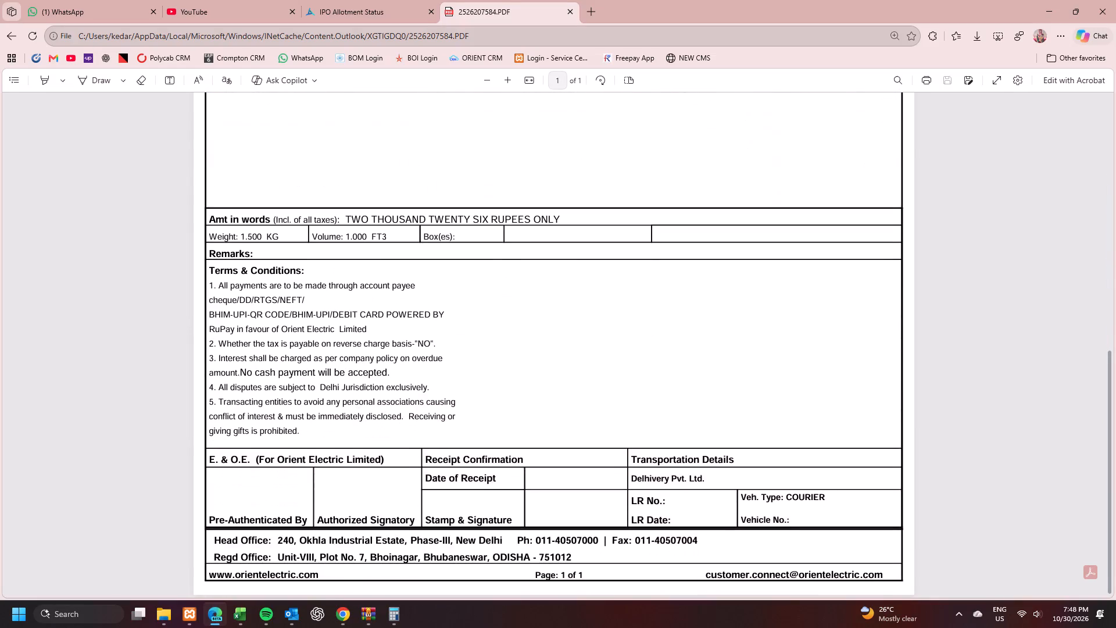
left_click(341, 615)
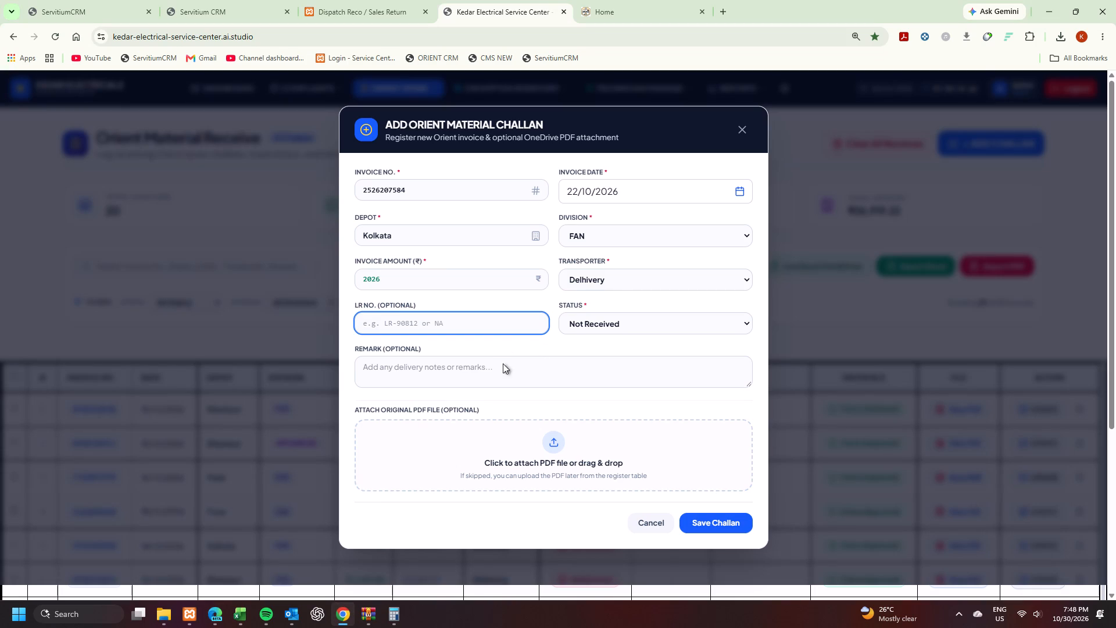
left_click(467, 377)
type("pipe assly")
key("space")
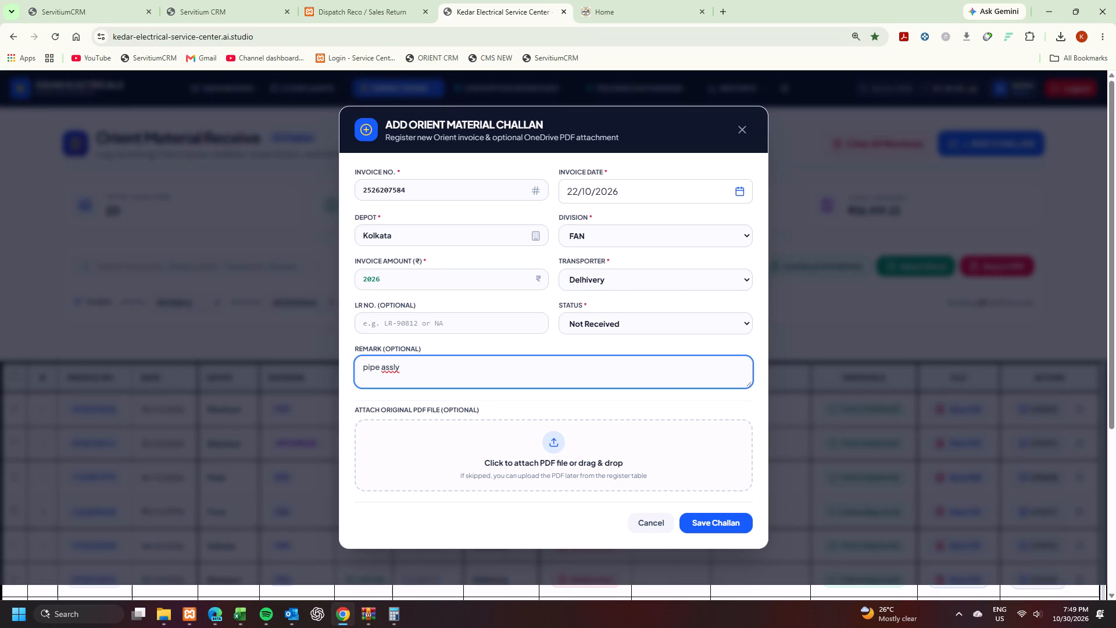
Save a copy of the PDF invoice as 1 in a new Downloads folder named 30-10.
left_click(212, 620)
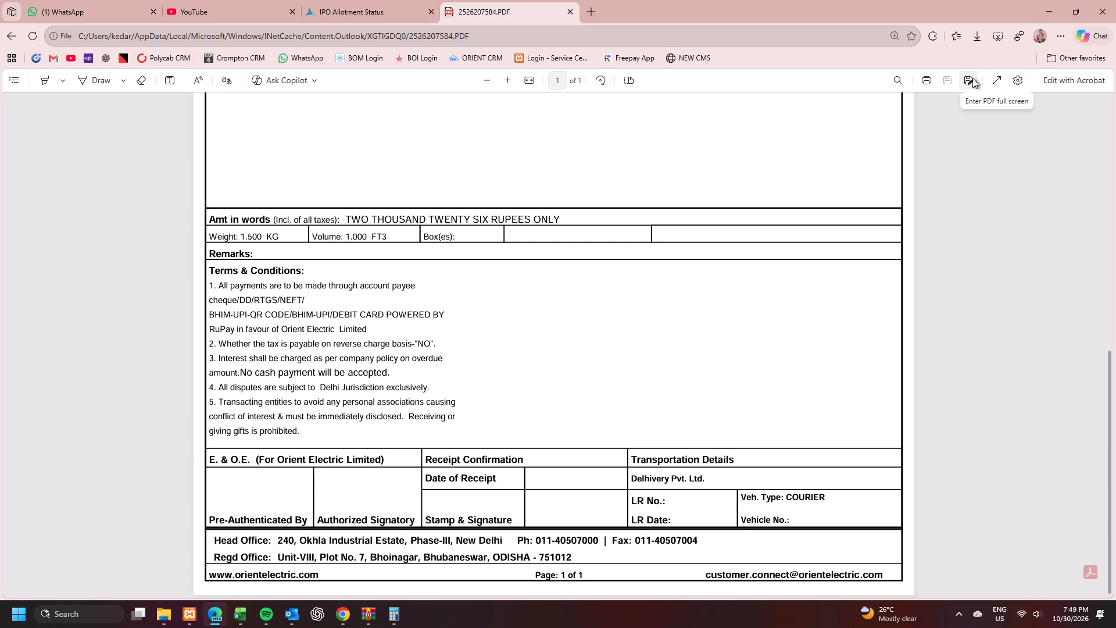
left_click(972, 78)
left_click(52, 149)
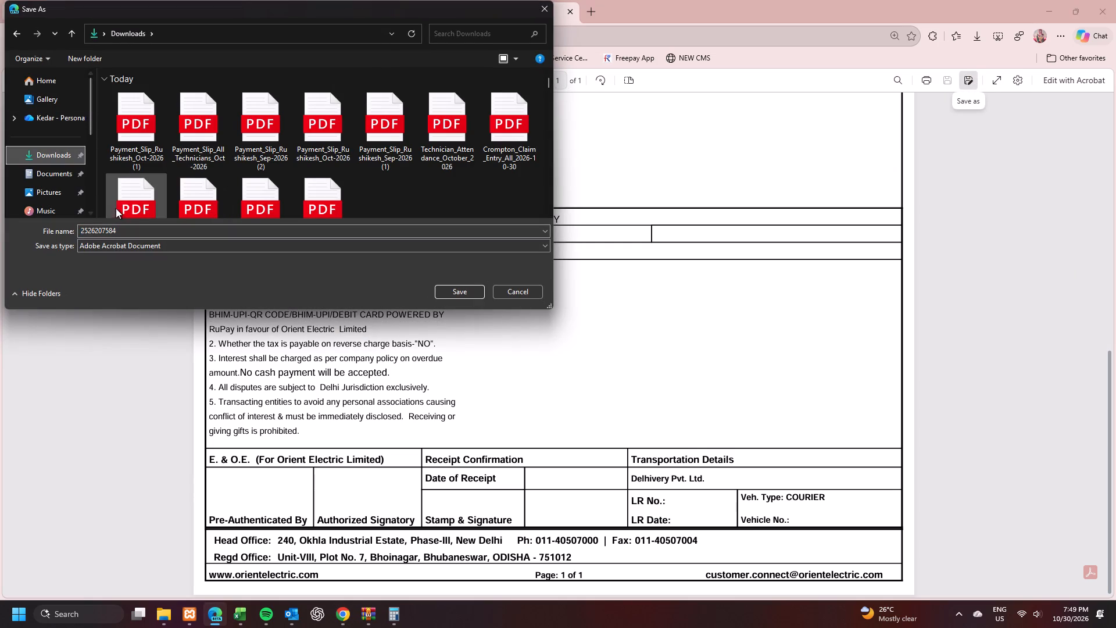
left_click(88, 62)
key("BackSpace")
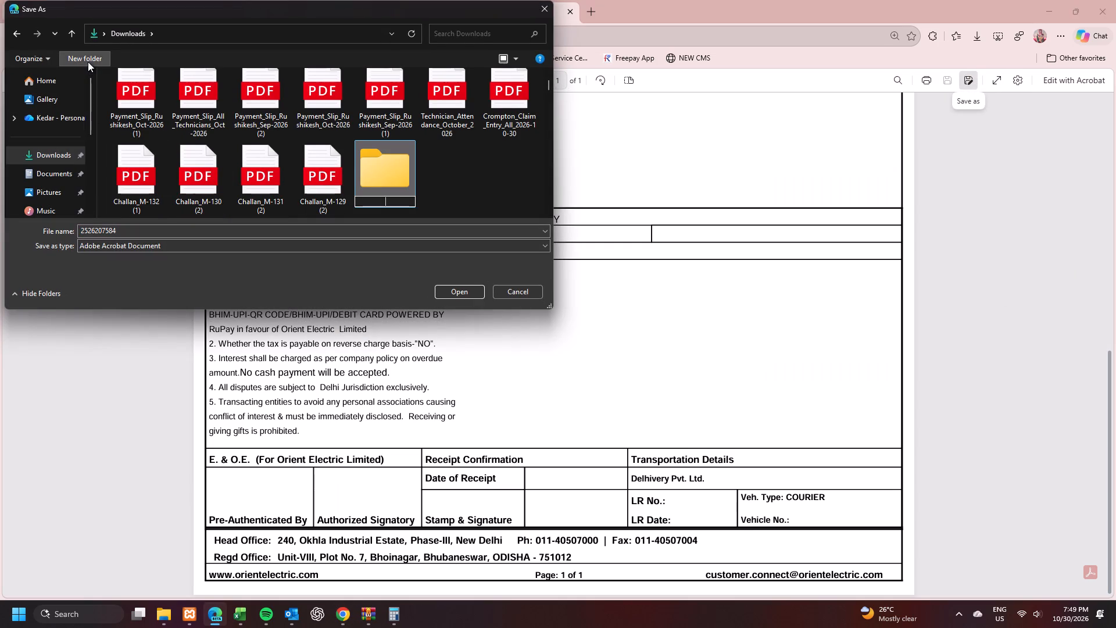
type("300")
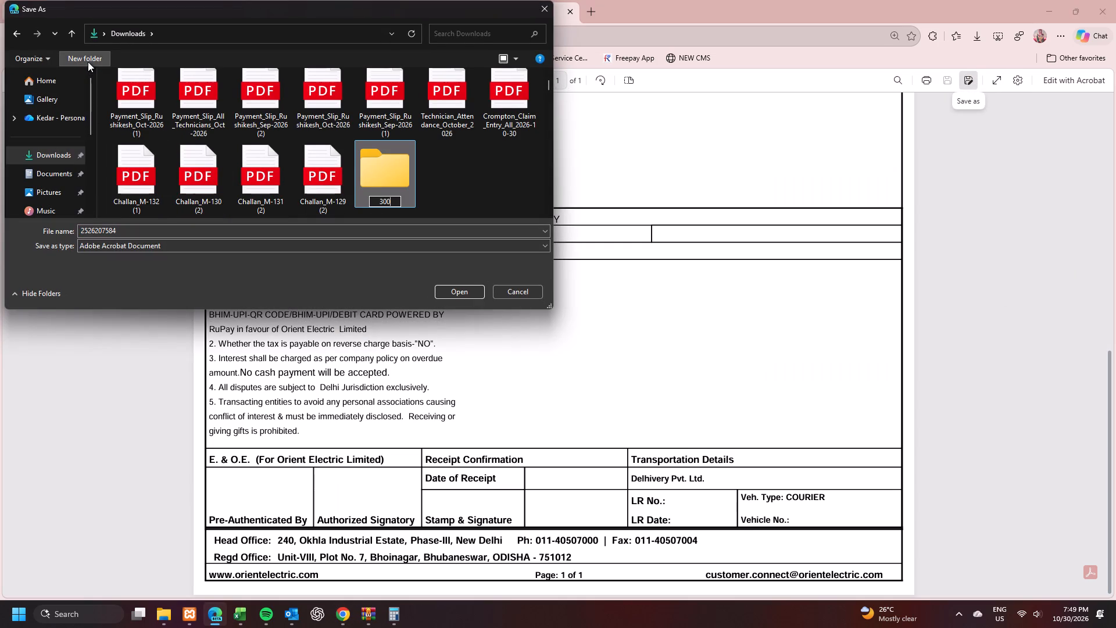
key("BackSpace")
type("-10")
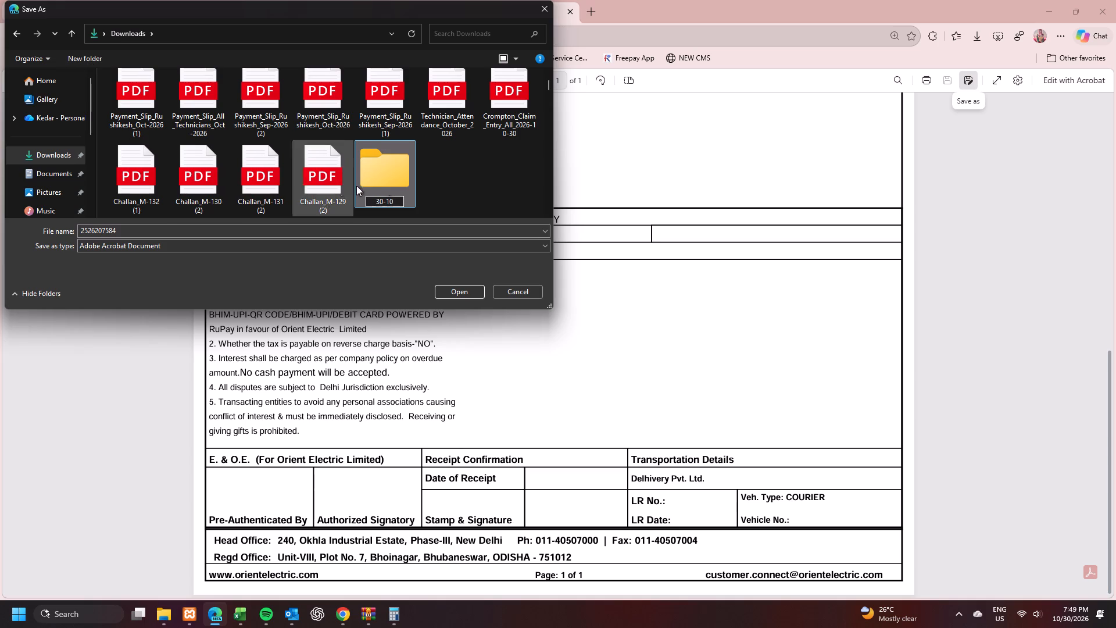
double_click(391, 175)
left_click(189, 250)
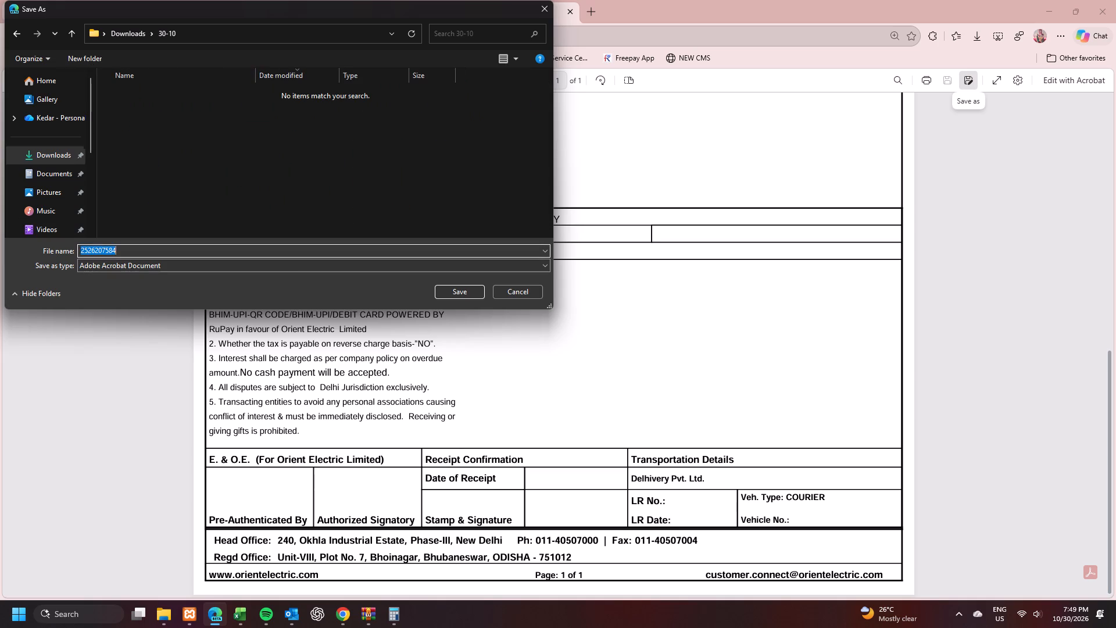
key("BackSpace")
key("1")
key("Return")
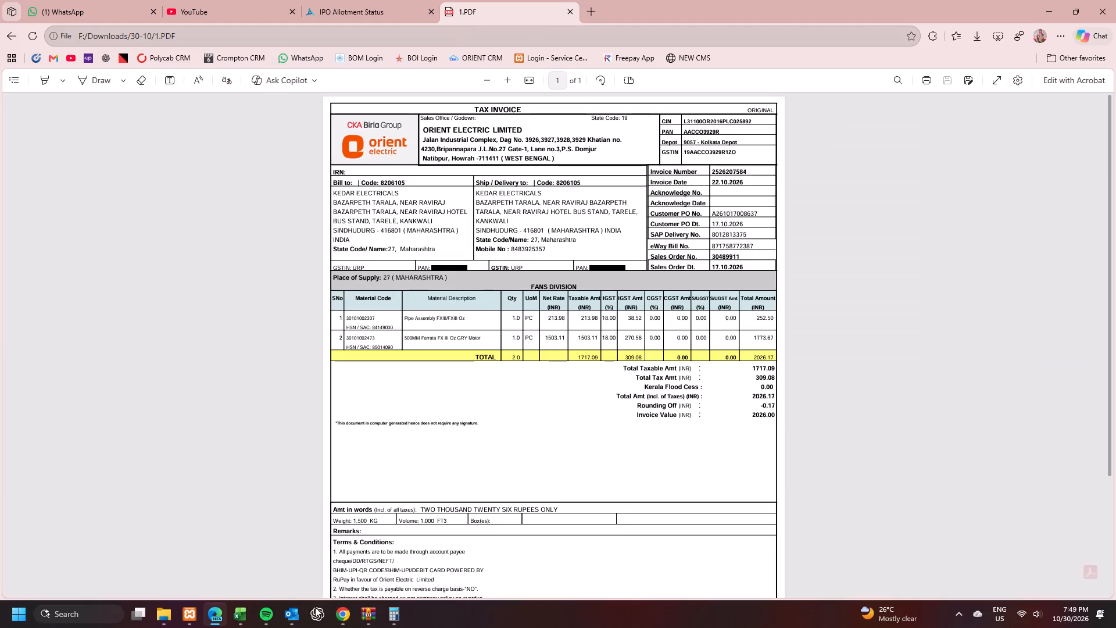
Attach the PDF file 1 from the 30-10 folder to the challan form.
left_click(338, 611)
left_click(478, 466)
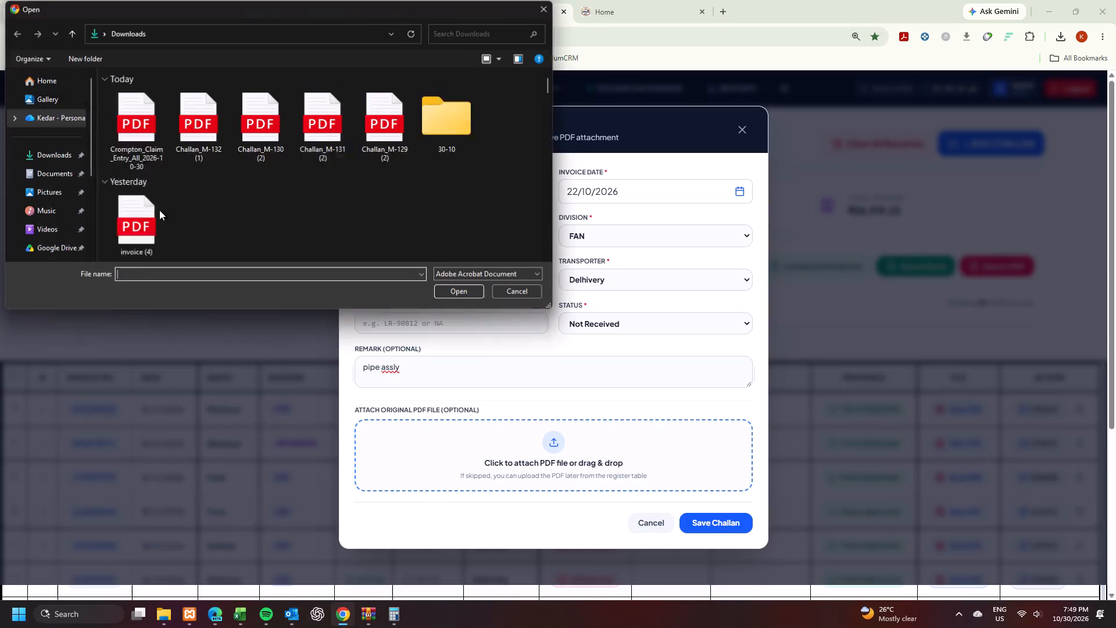
double_click(421, 216)
double_click(388, 216)
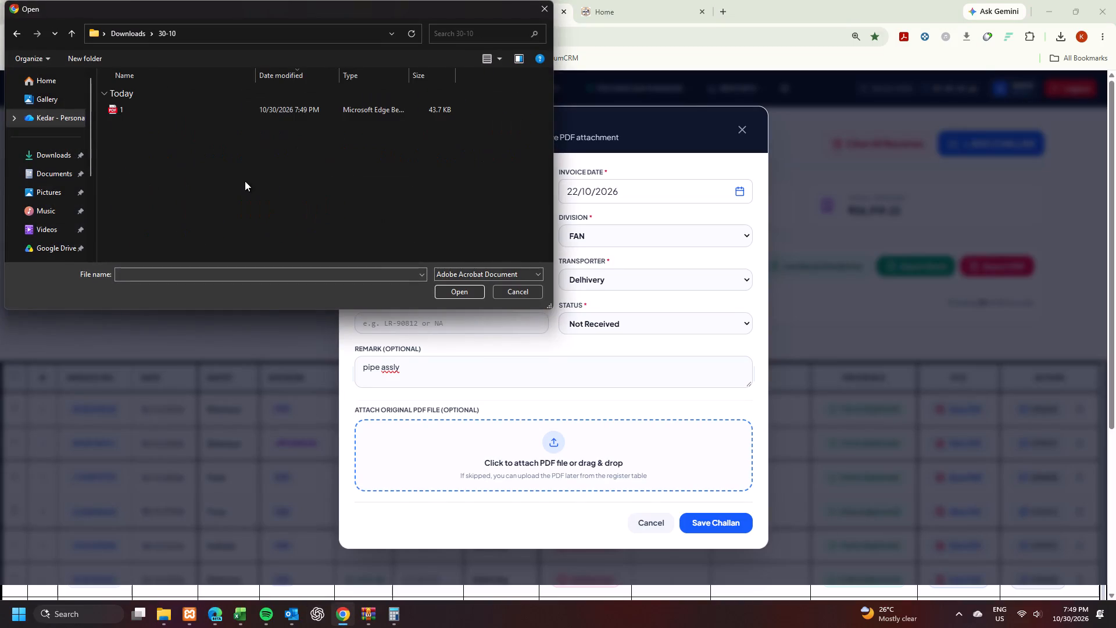
left_click(148, 111)
left_click(485, 301)
left_click(477, 296)
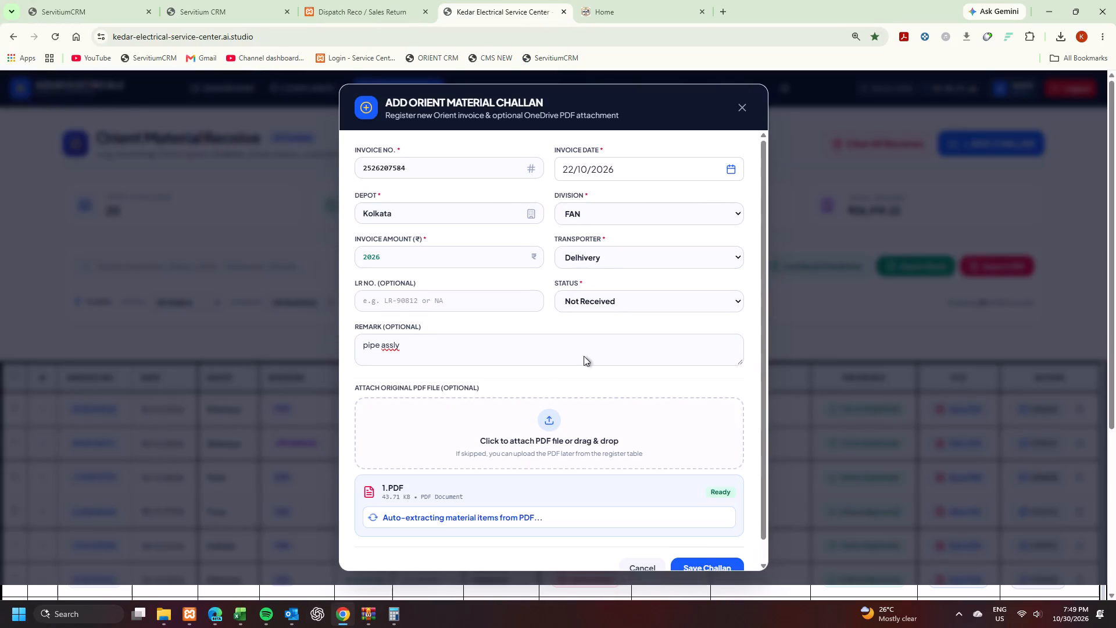
Save the new Orient material challan.
scroll(711, 523, "down", 3)
left_click(713, 548)
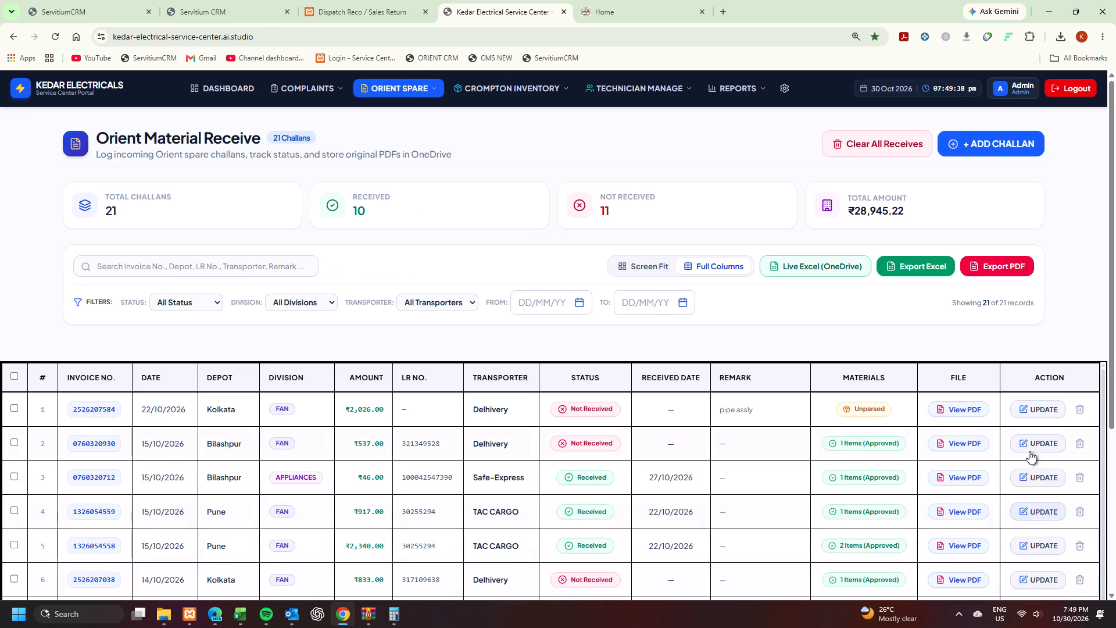
left_click(1043, 405)
left_click(612, 367)
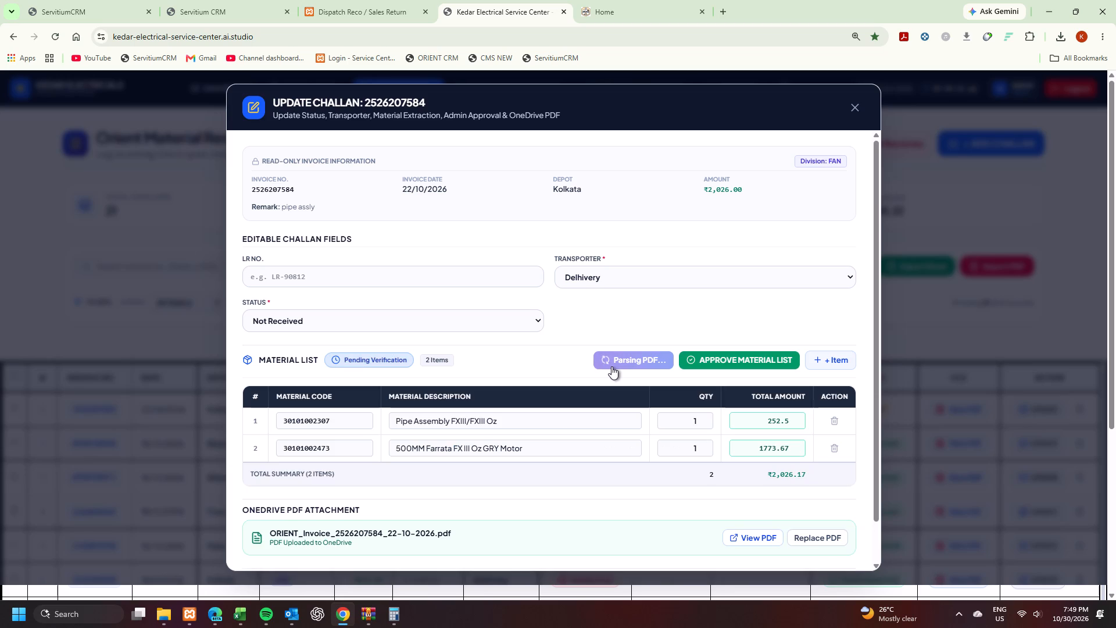
scroll(607, 391, "down", 1)
scroll(586, 397, "up", 2)
scroll(583, 398, "down", 4)
scroll(581, 398, "up", 1)
scroll(581, 398, "down", 1)
scroll(581, 398, "up", 1)
scroll(581, 398, "down", 1)
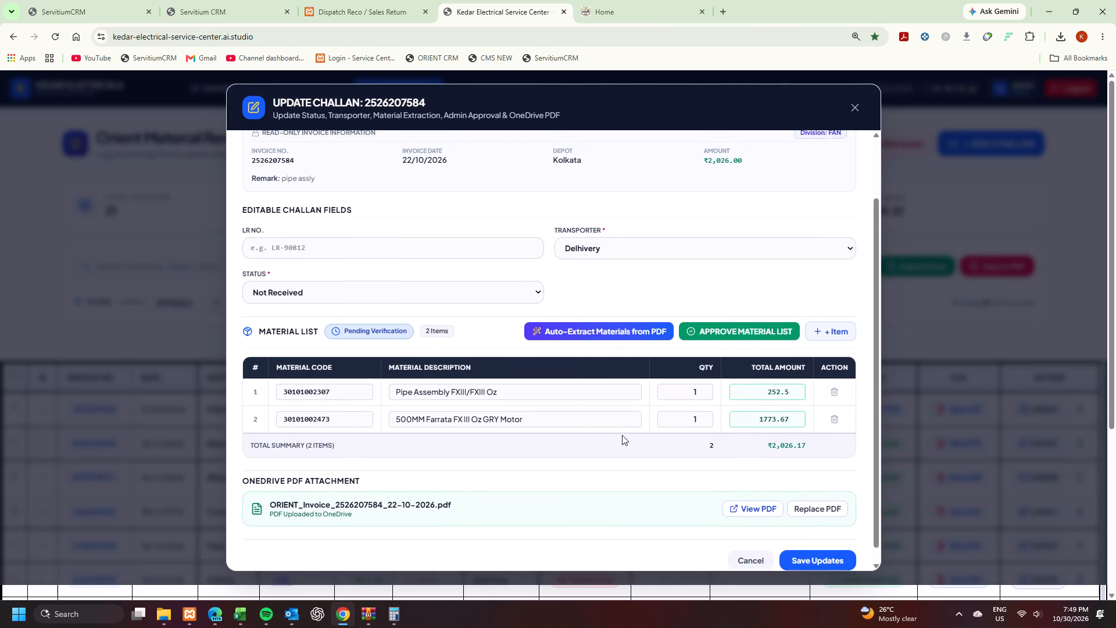
left_click(815, 543)
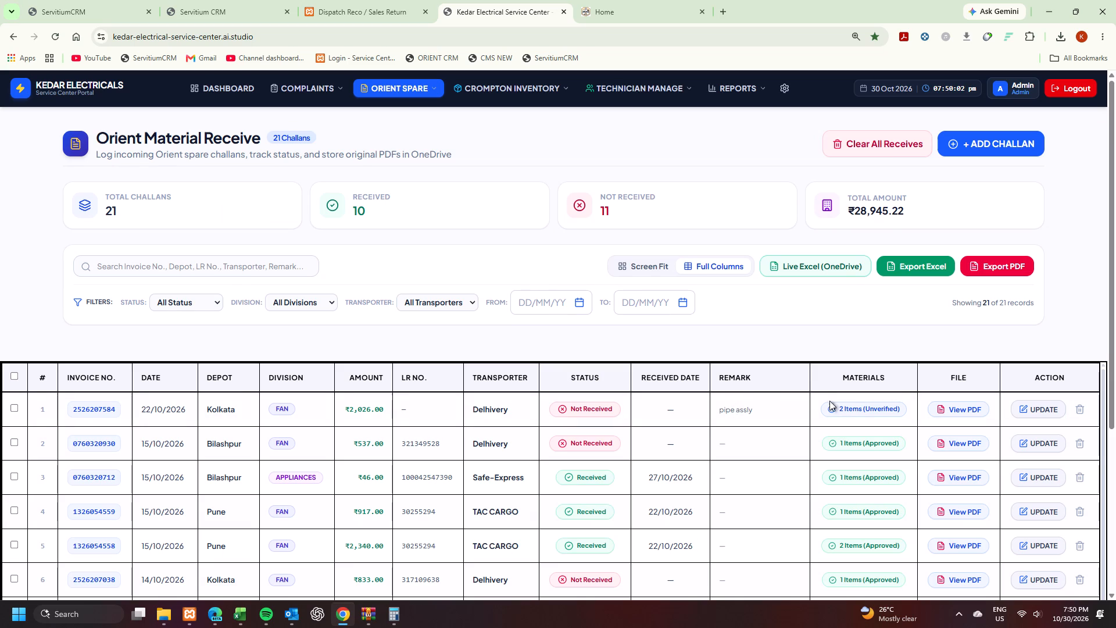
left_click(1030, 413)
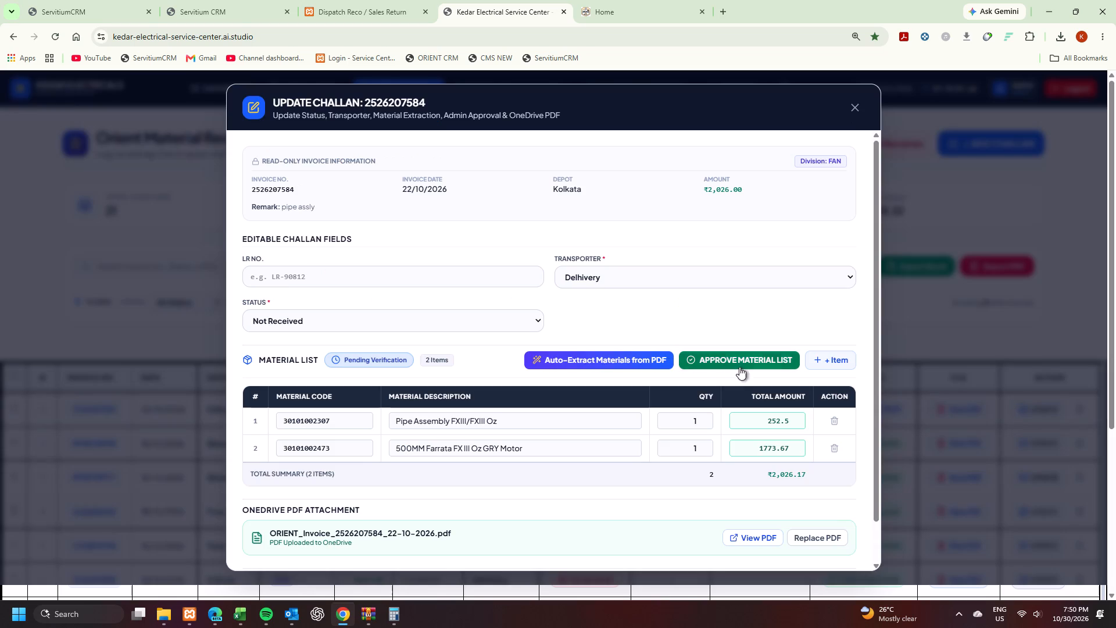
left_click(777, 359)
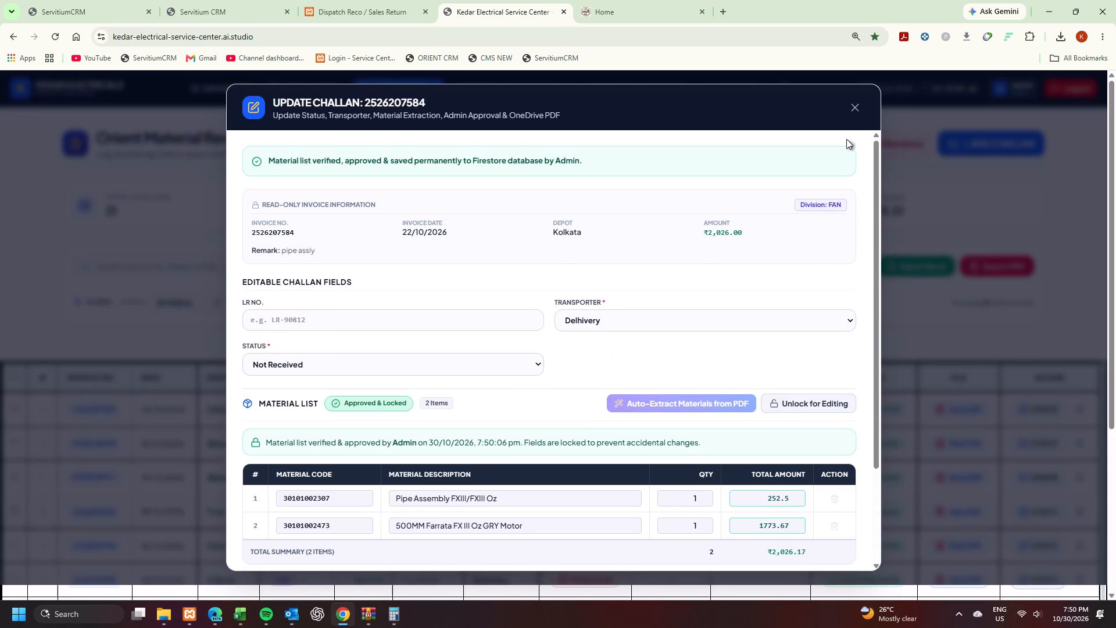
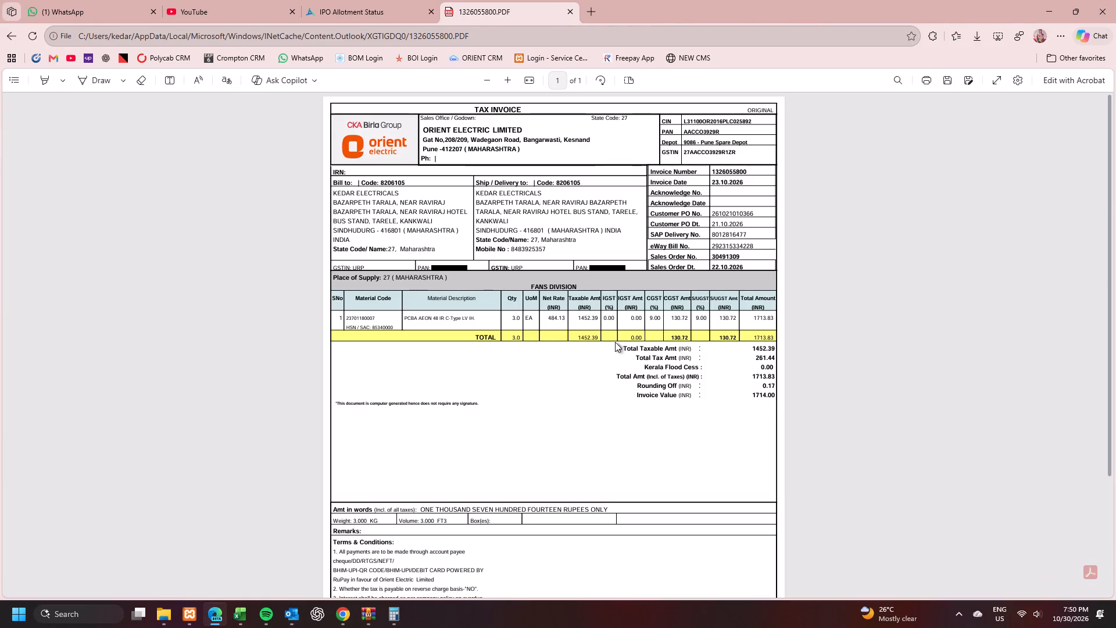
scroll(615, 342, "up", 4, "ctrl")
scroll(666, 337, "down", 7)
scroll(667, 342, "up", 1)
scroll(667, 342, "down", 5)
scroll(667, 342, "up", 2)
scroll(667, 342, "down", 3)
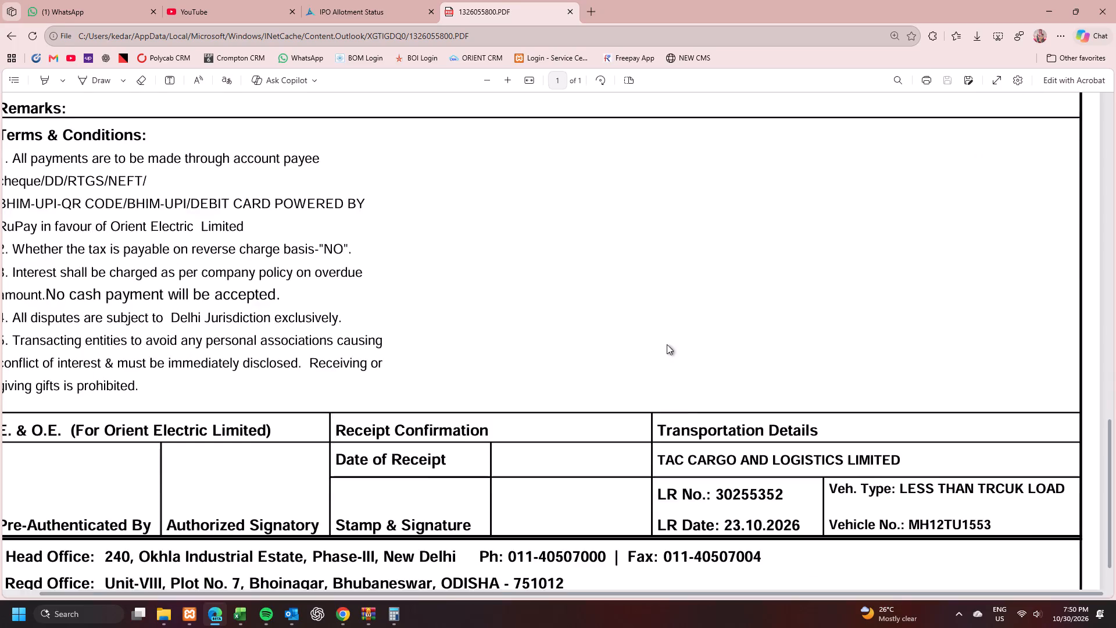
scroll(667, 354, "down", 2, "ctrl")
scroll(717, 334, "up", 9)
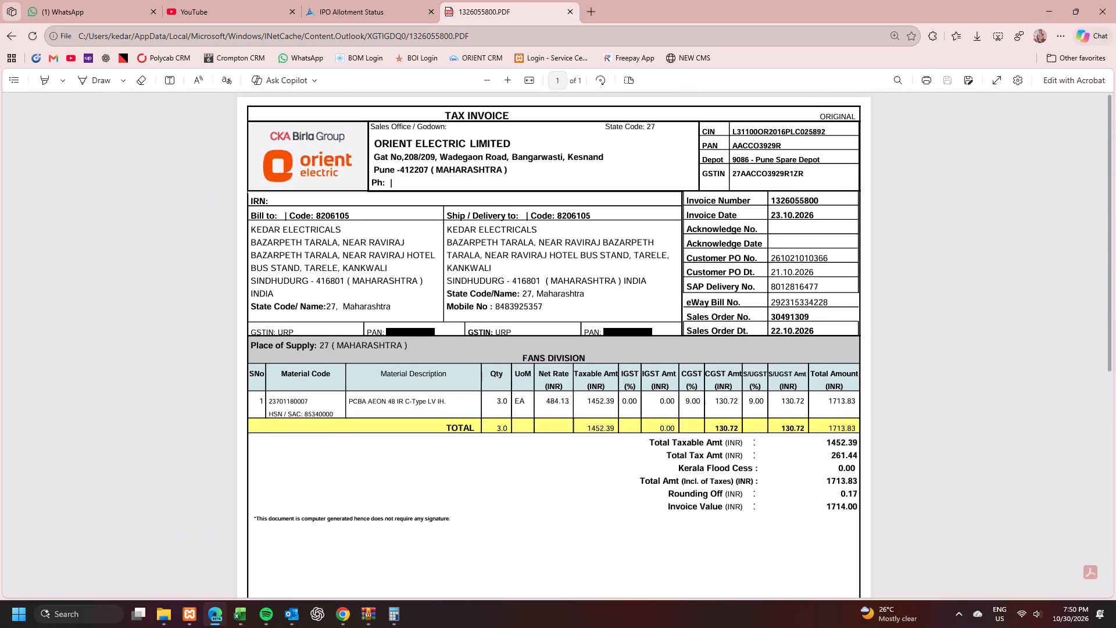
double_click(785, 196)
key("ctrl+c")
left_click(341, 617)
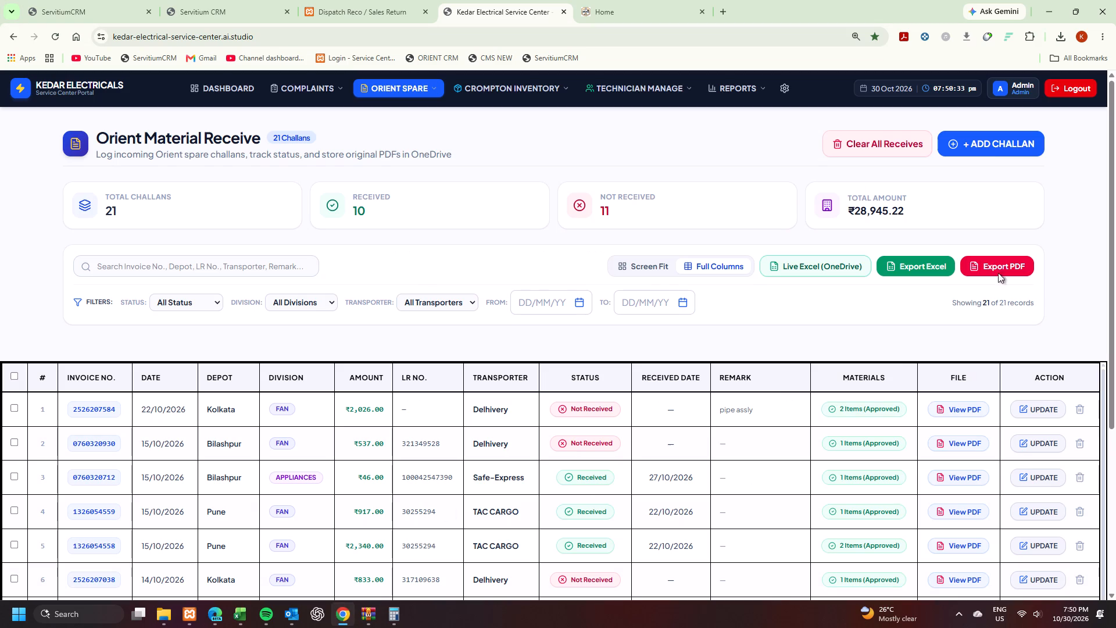
left_click(985, 148)
left_click(410, 192)
key("ctrl+v")
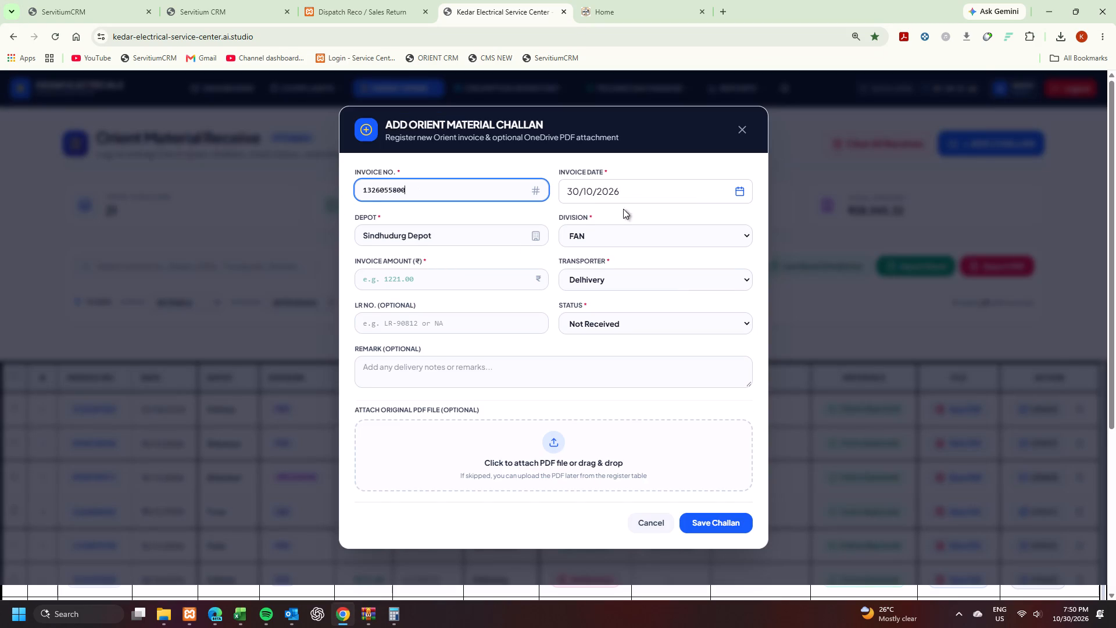
Set the challan's invoice date to 23/10/2026 from the invoice PDF and its depot to PUNE.
left_click(202, 618)
left_click(202, 618)
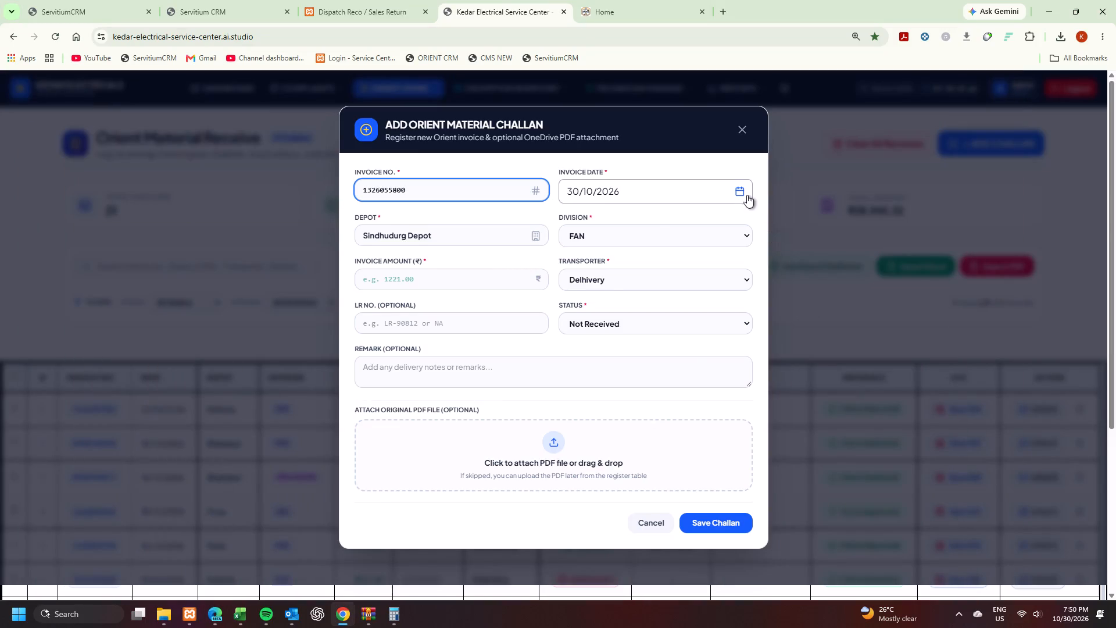
left_click(747, 194)
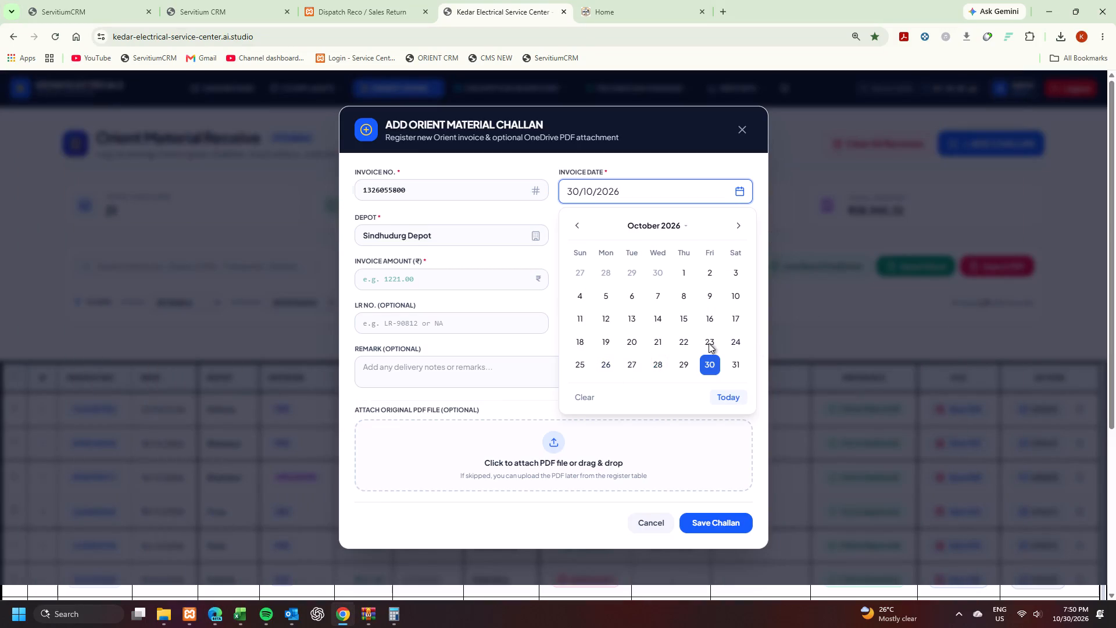
left_click(702, 343)
left_click_drag(463, 235, 284, 235)
key("BackSpace")
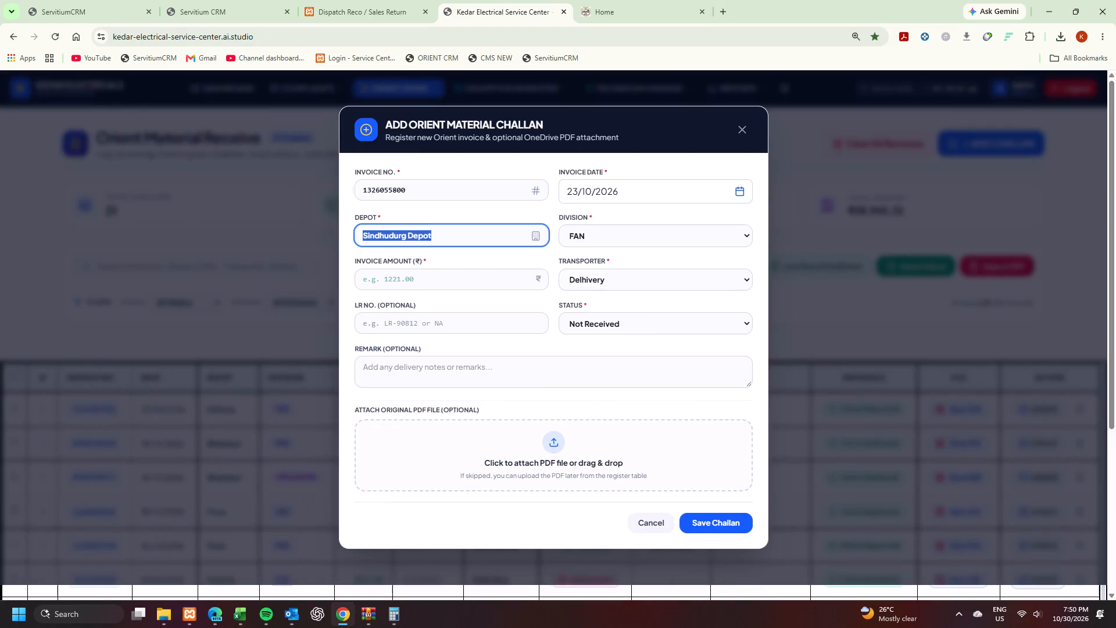
type("PUNE")
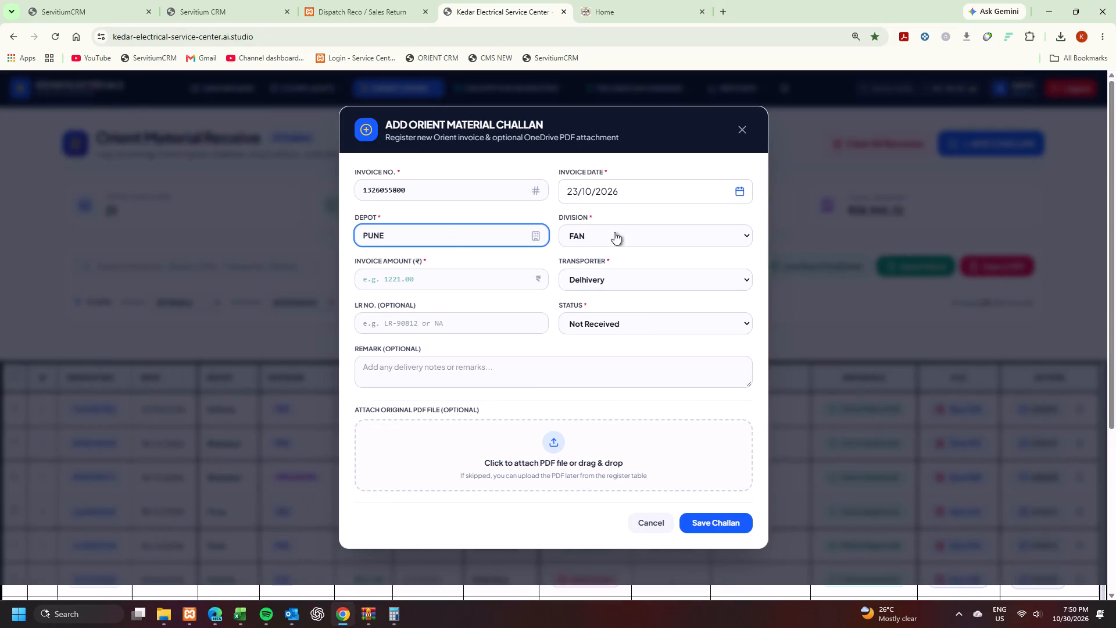
Enter the invoice amount 1714 from the PDF and choose TAC CARGO as the transporter.
left_click(416, 279)
left_click(219, 619)
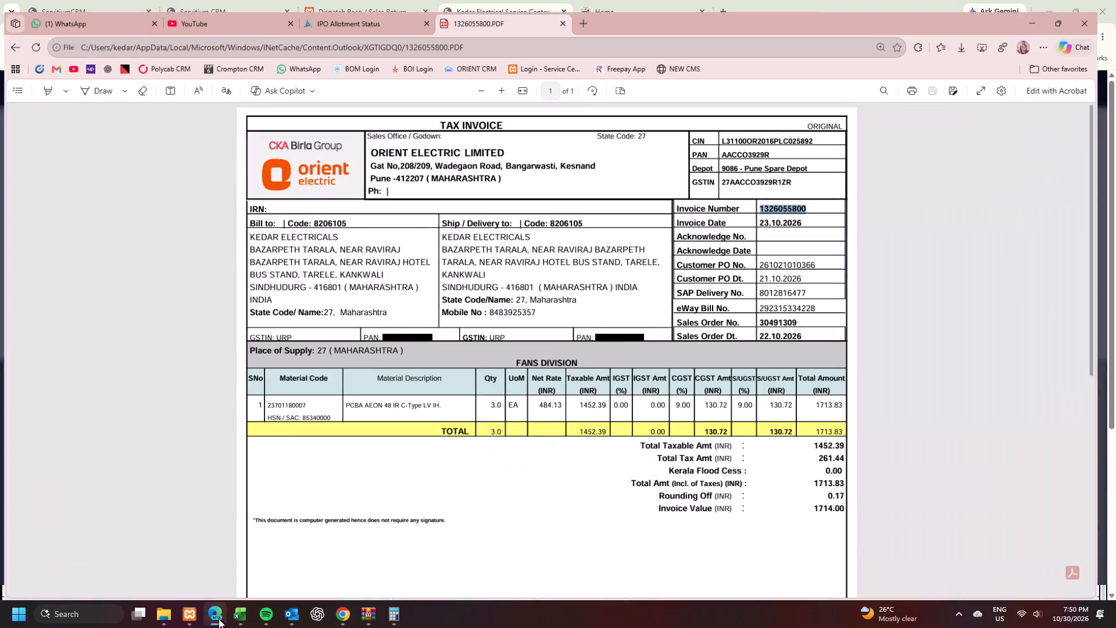
left_click(219, 619)
type("1714")
left_click(407, 326)
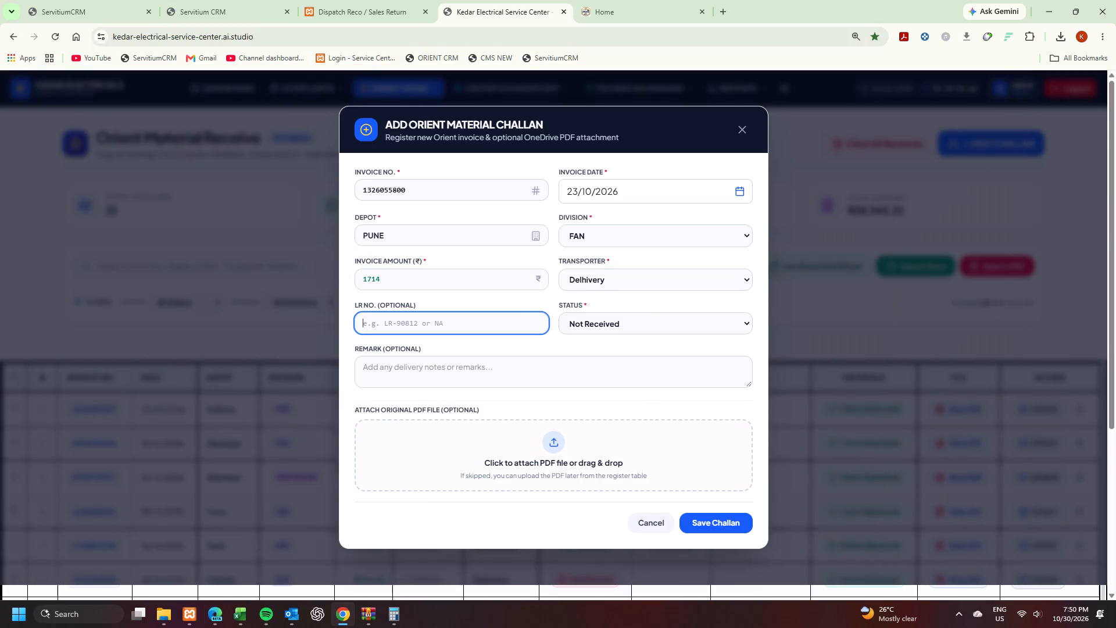
left_click(597, 280)
left_click(611, 340)
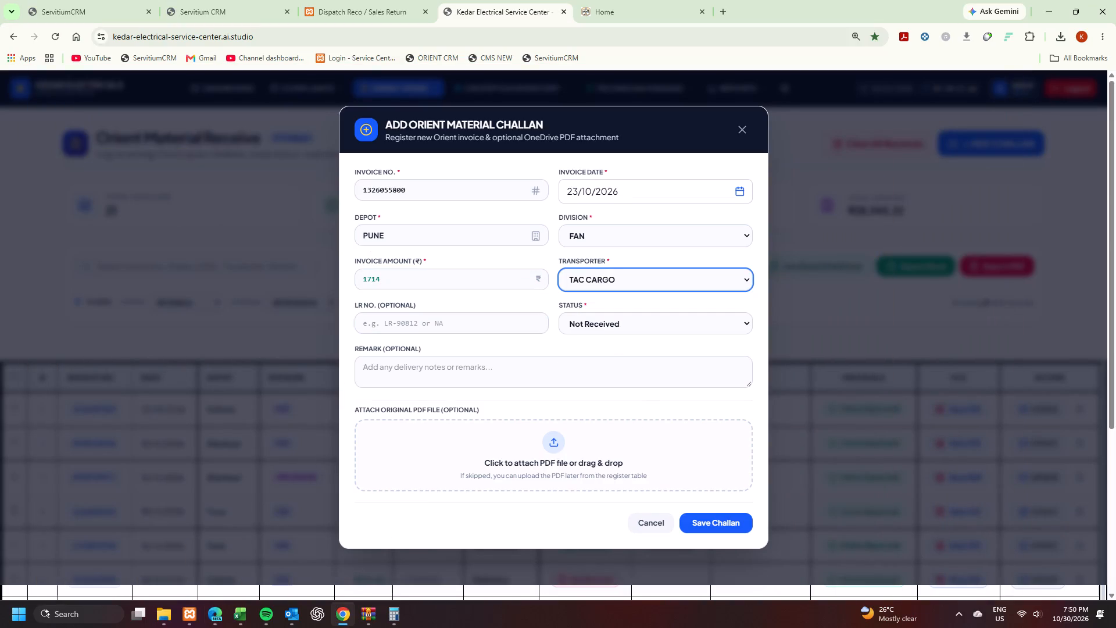
left_click(442, 324)
left_click(220, 620)
scroll(659, 418, "down", 5)
scroll(659, 418, "up", 1)
scroll(659, 418, "down", 2)
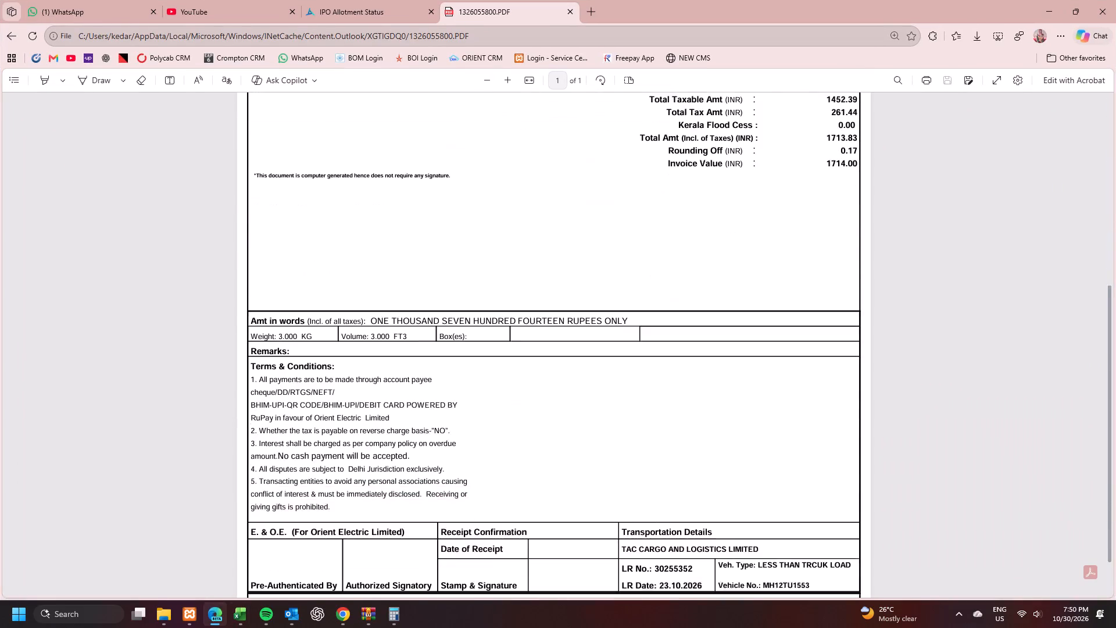
double_click(668, 555)
key("ctrl+c")
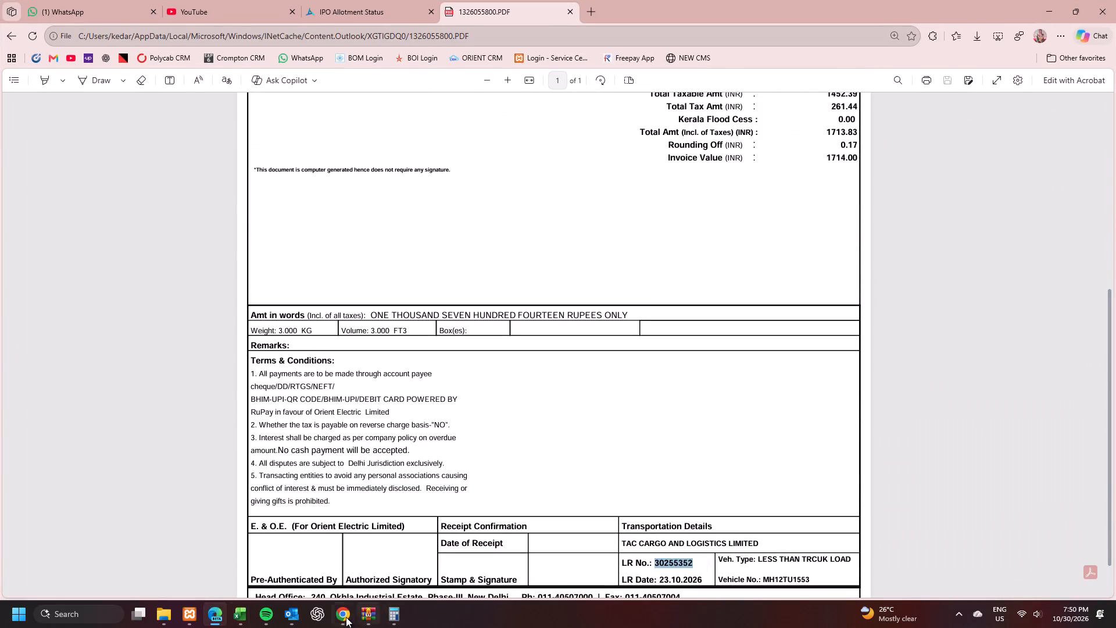
left_click(346, 617)
key("ctrl+v")
Enter AEON PCB as the challan's remark.
left_click(463, 369)
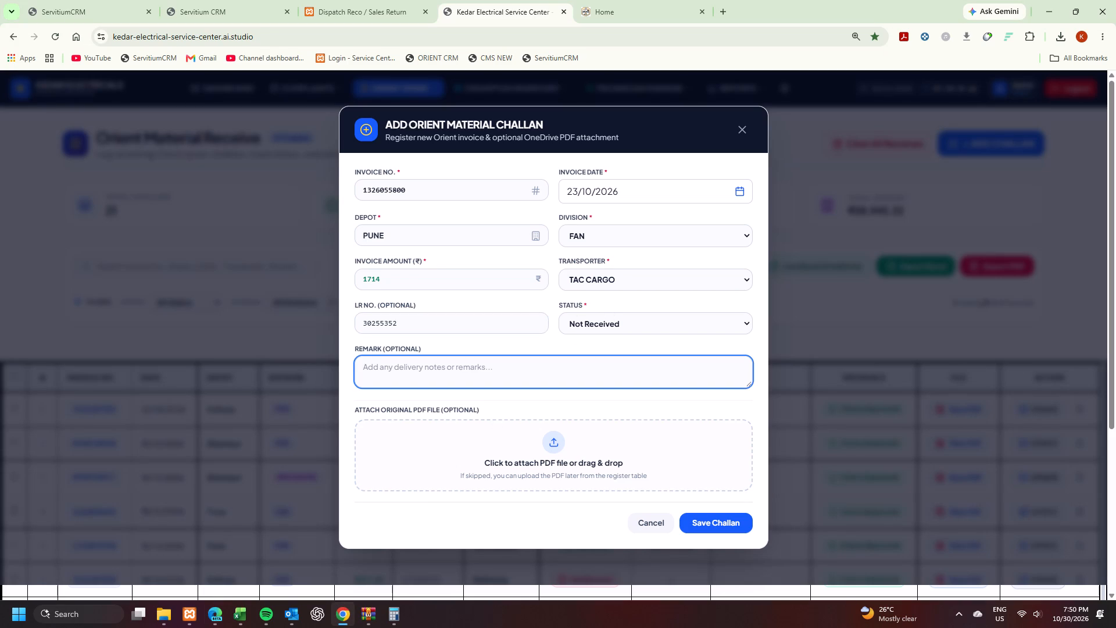
type("AEON C")
key("BackSpace")
type("PCB")
Switch to Edge and save a copy of the invoice PDF as 2 in the 30-10 folder.
left_click(206, 618)
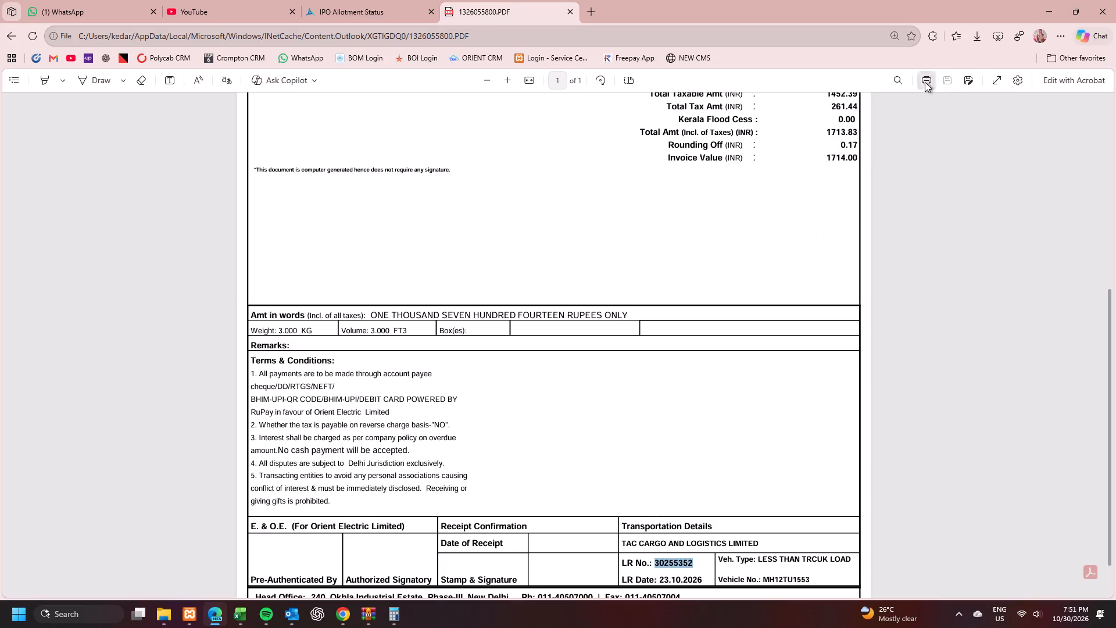
left_click(963, 80)
key("BackSpace")
key("2")
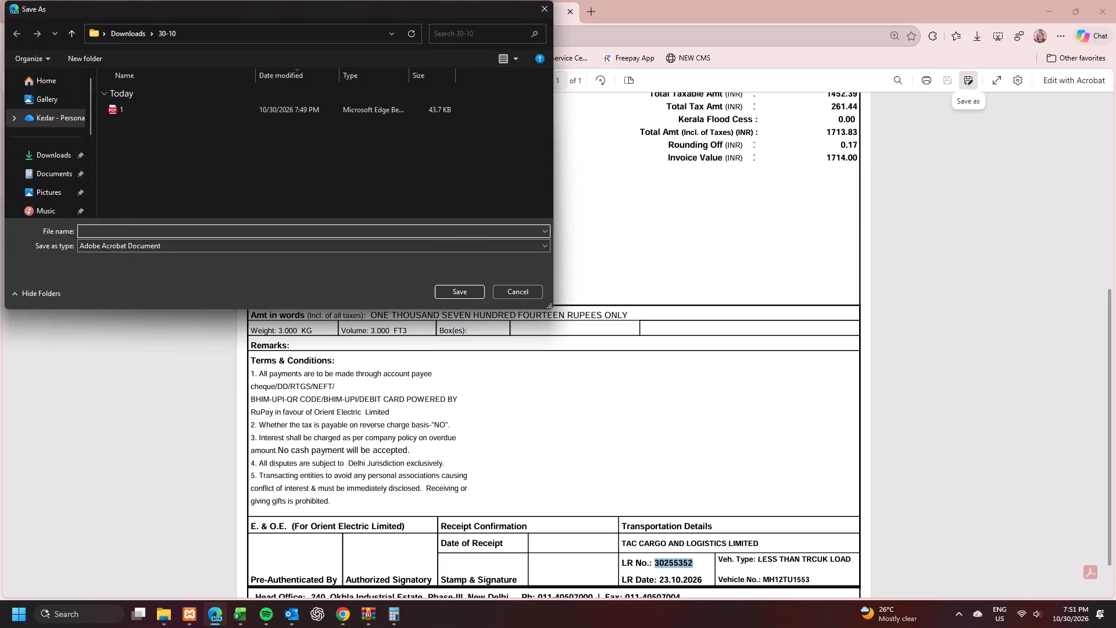
key("Return")
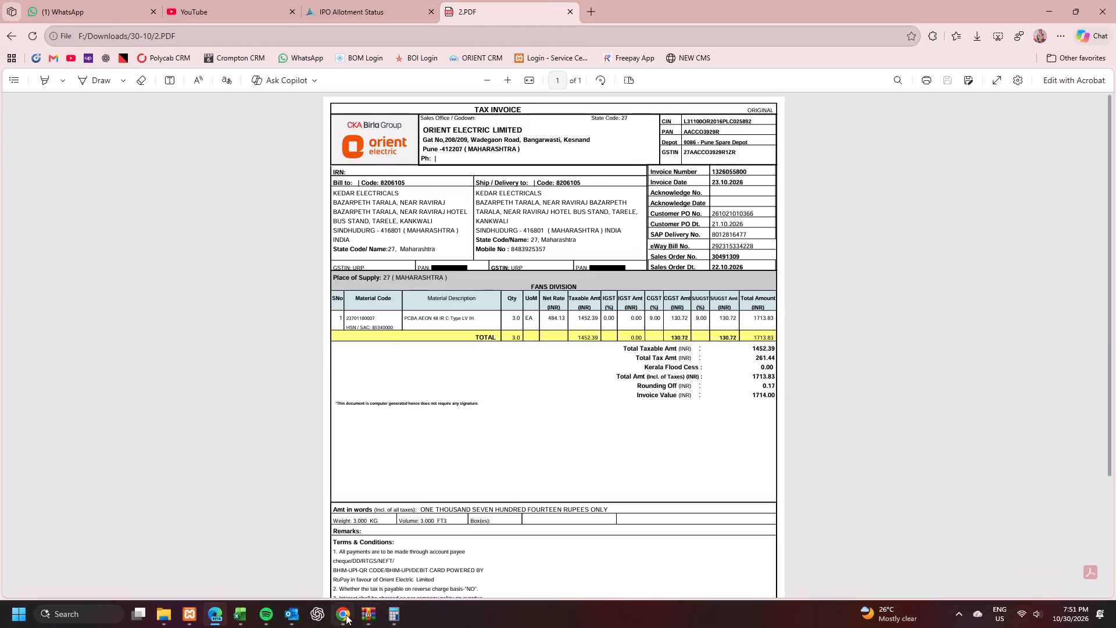
Switch to Chrome and attach invoice PDF 2 from the 30-10 folder to the Orient material challan.
left_click(345, 614)
left_click(471, 455)
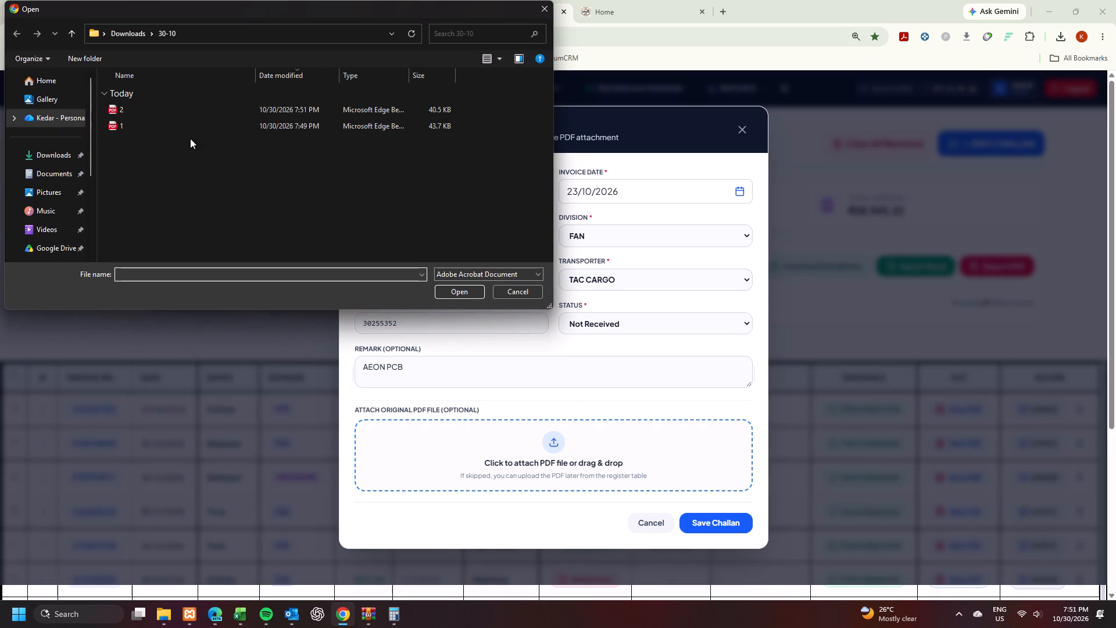
left_click(226, 110)
left_click(462, 286)
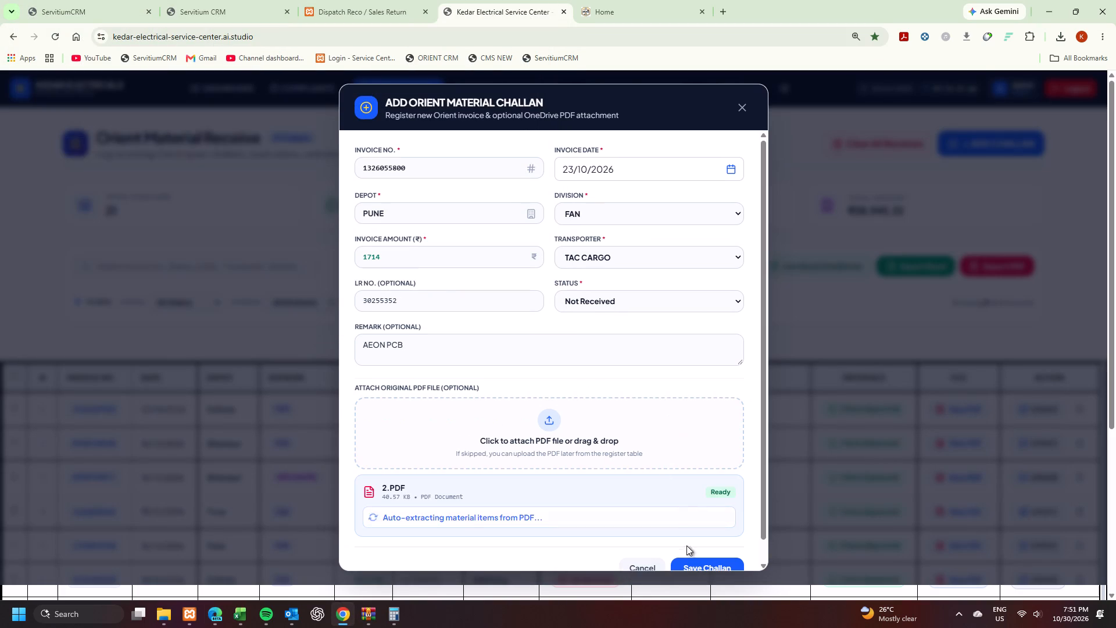
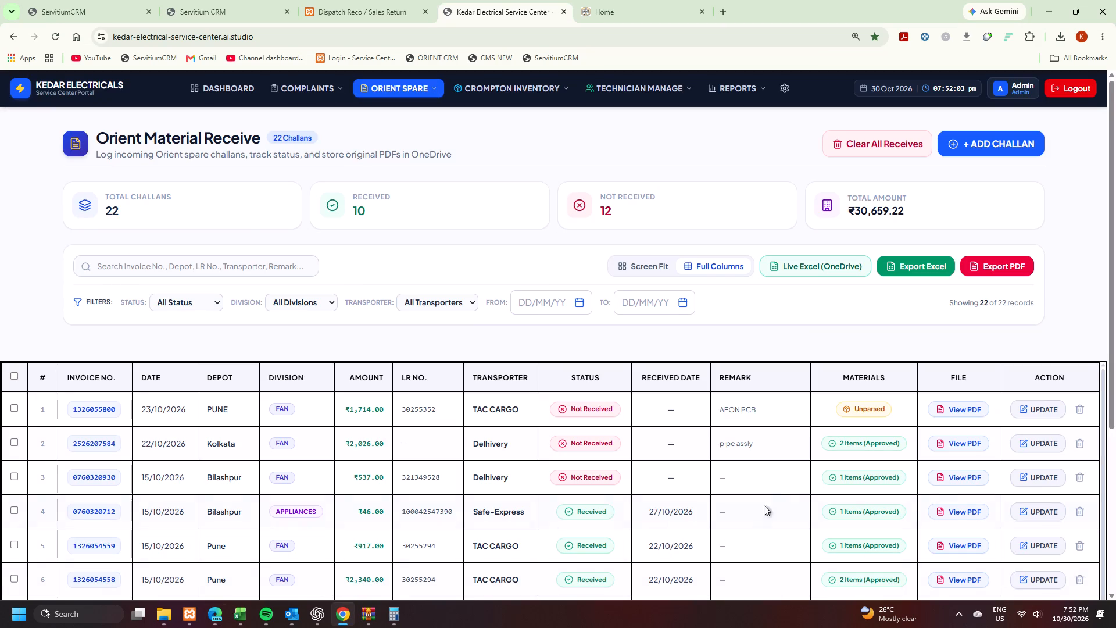
left_click(1011, 472)
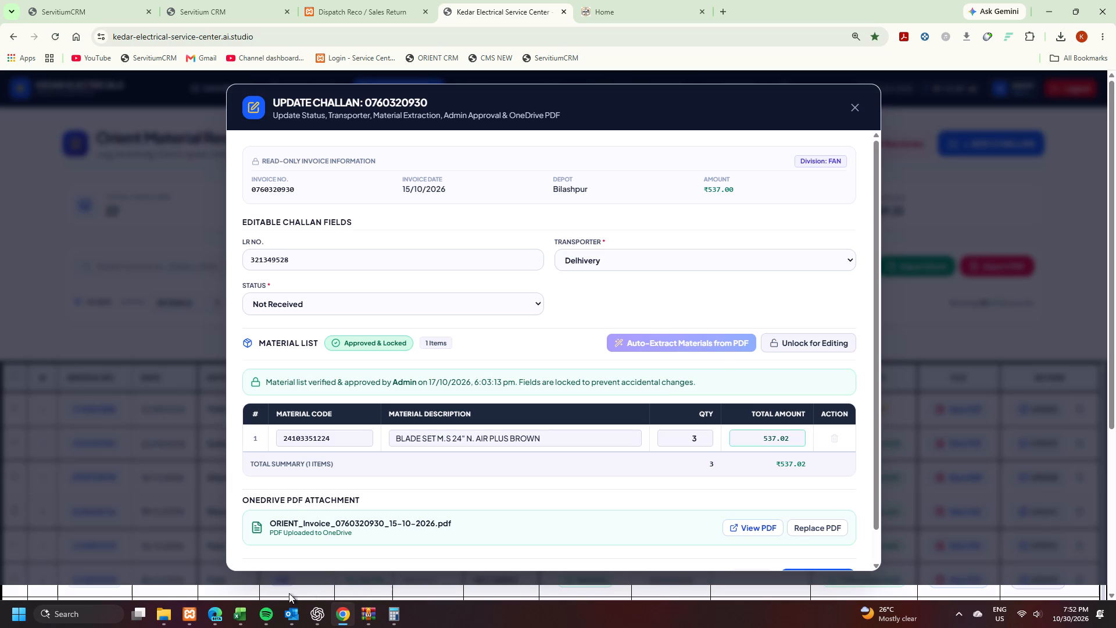
left_click(214, 615)
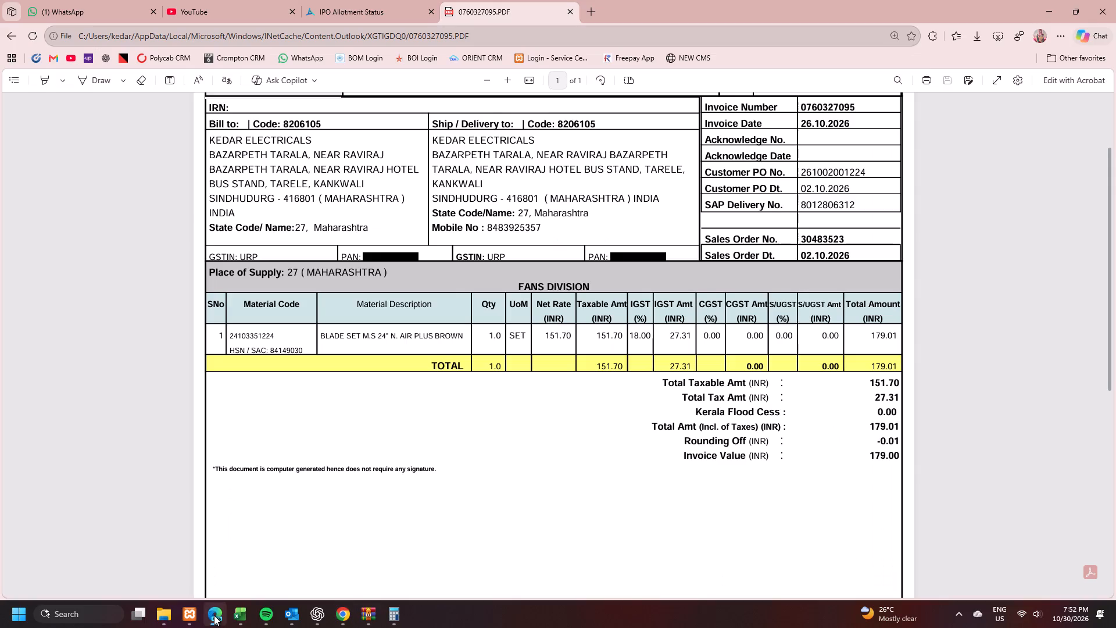
scroll(421, 472, "up", 3)
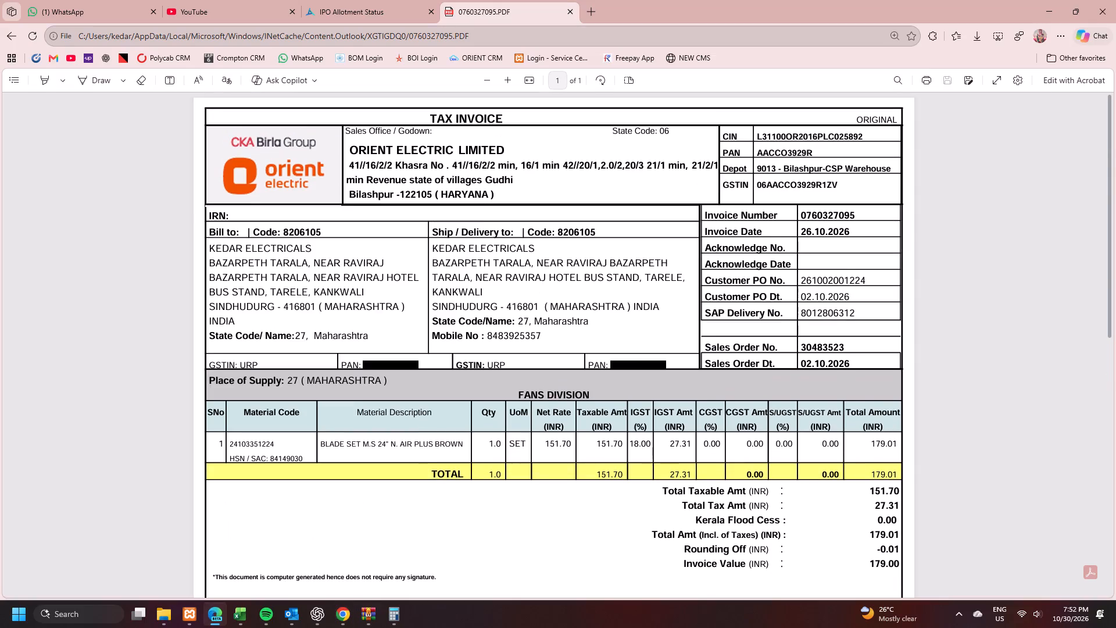
left_click(336, 608)
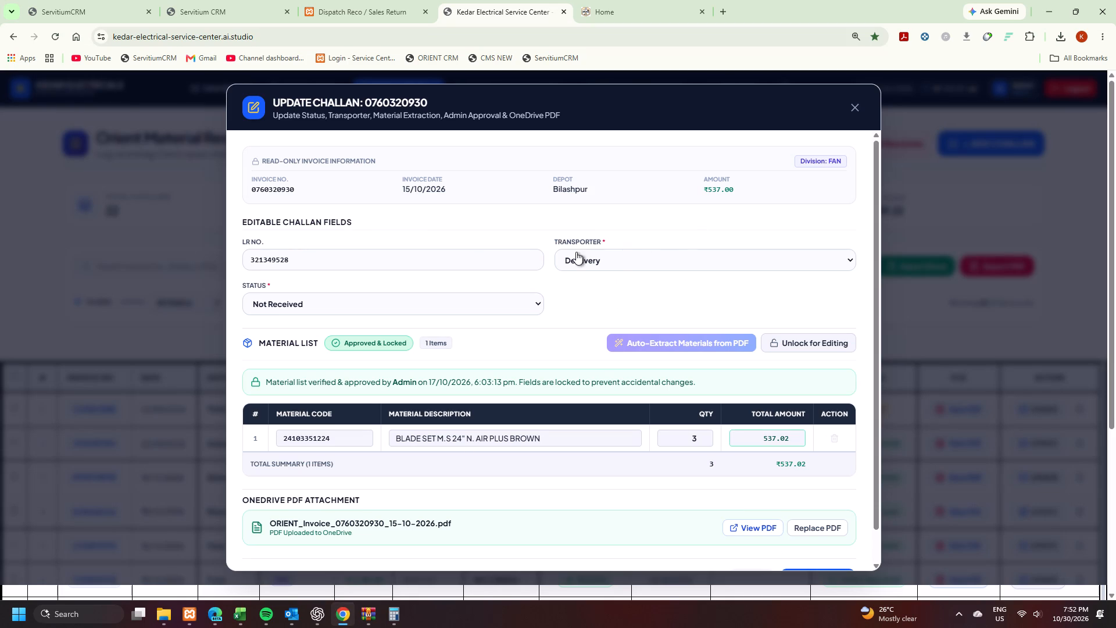
scroll(576, 252, "down", 3)
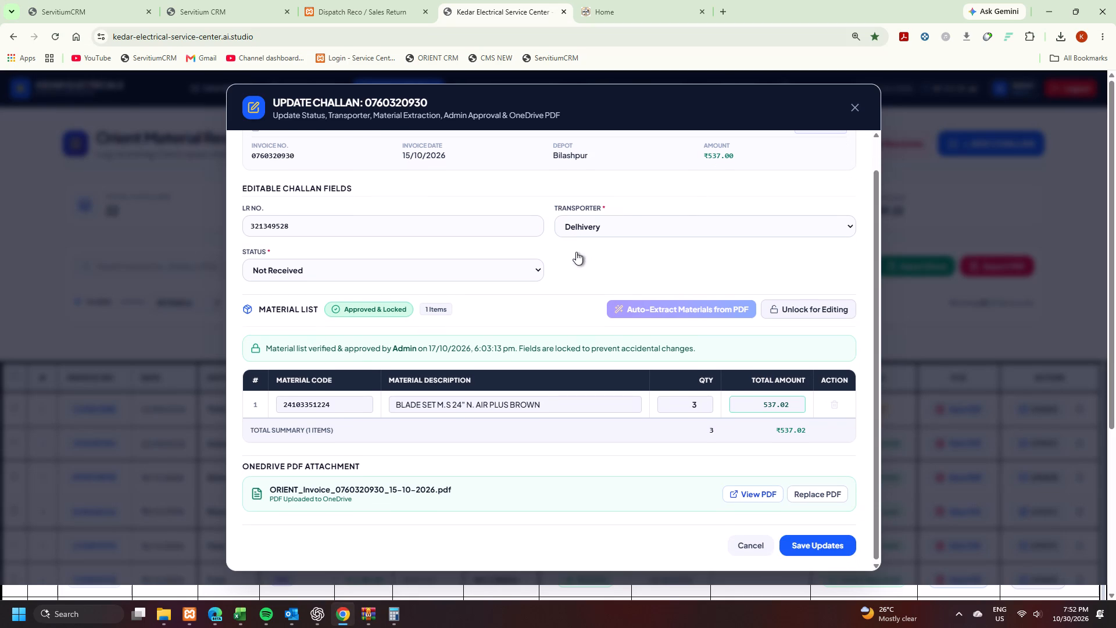
scroll(576, 252, "down", 1)
scroll(653, 435, "up", 1)
left_click(852, 112)
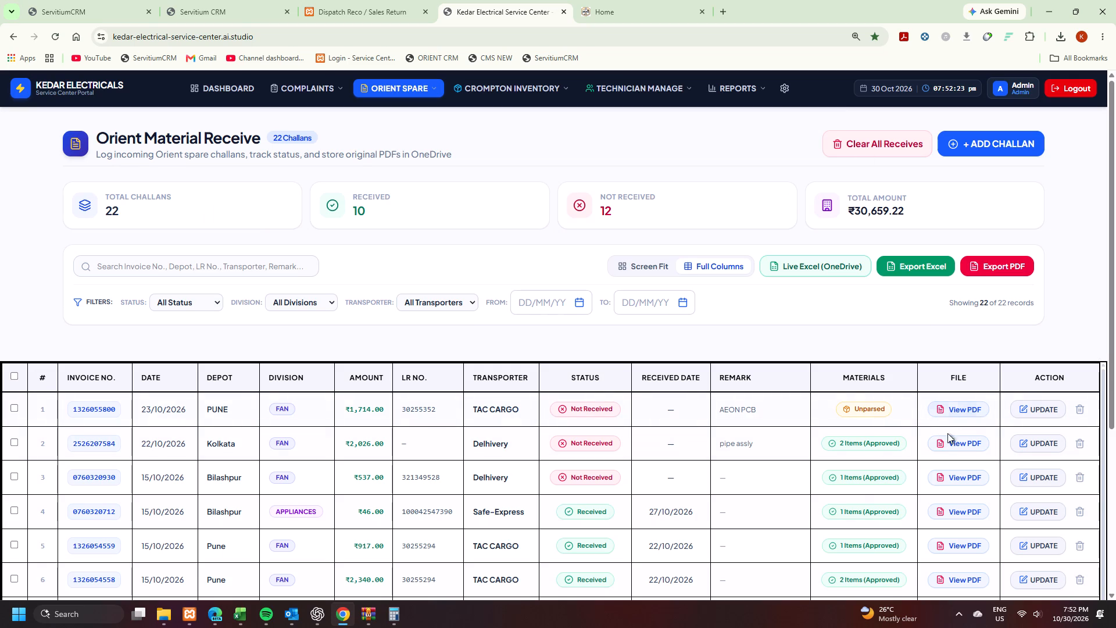
double_click(107, 478)
key("ctrl+c")
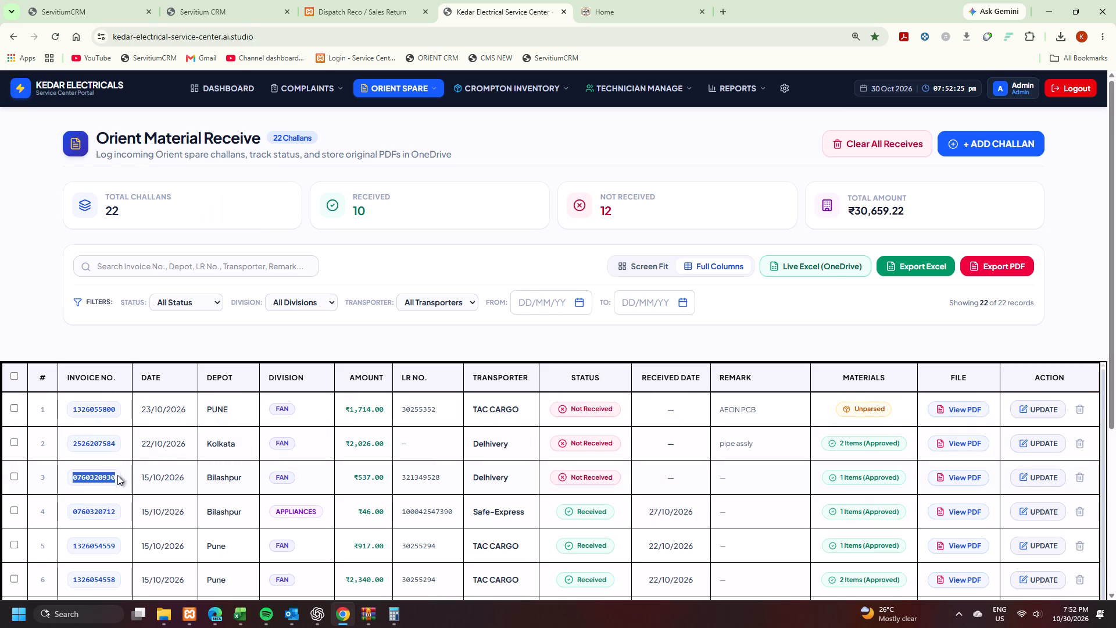
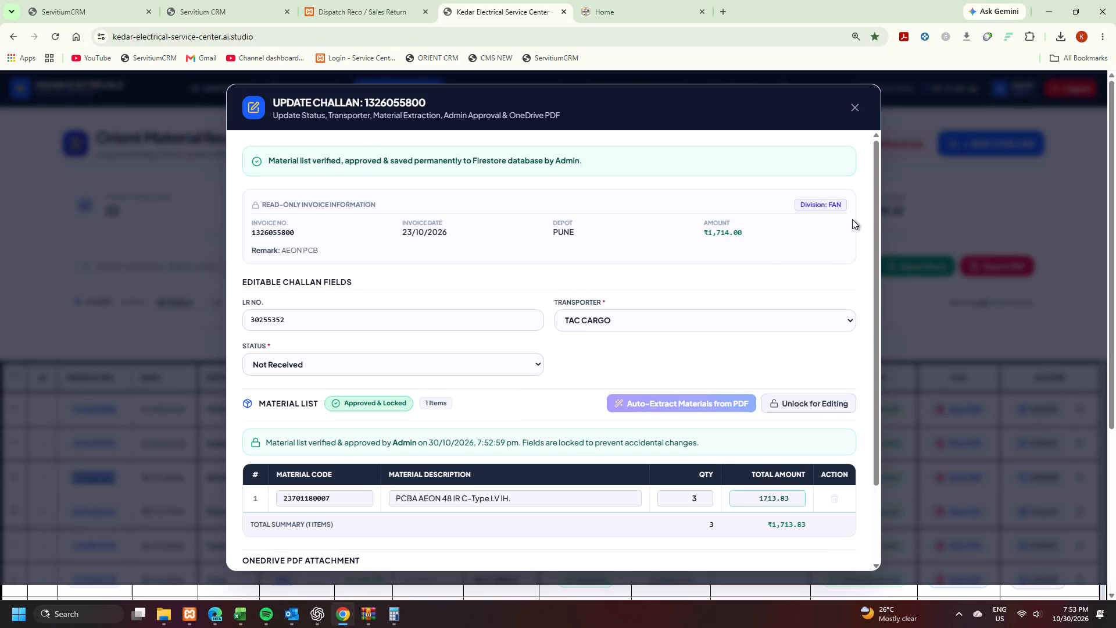
left_click(862, 112)
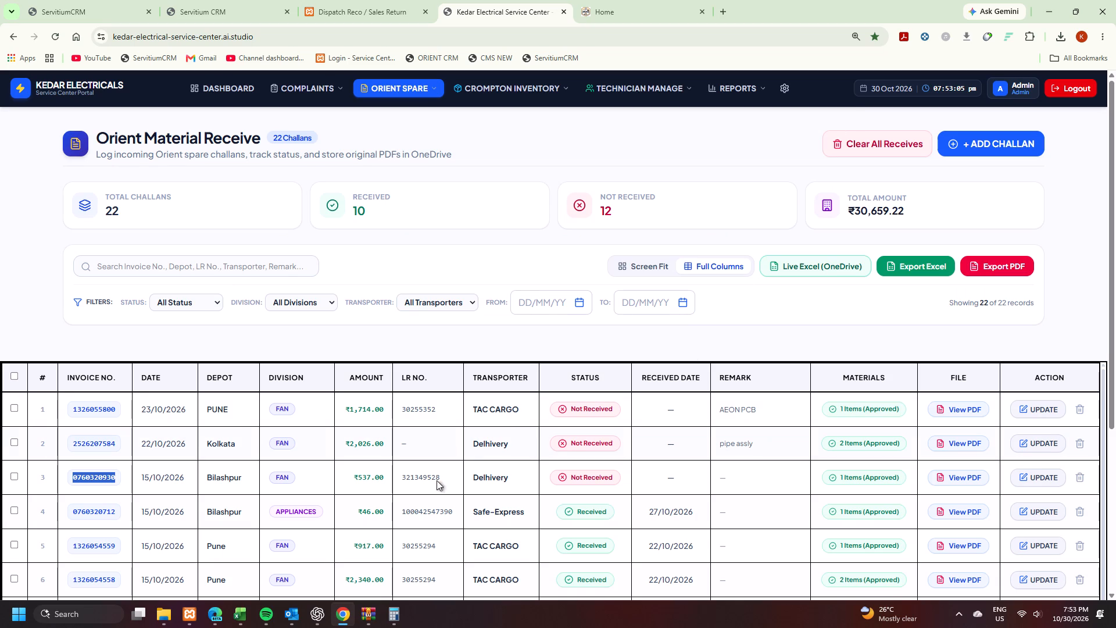
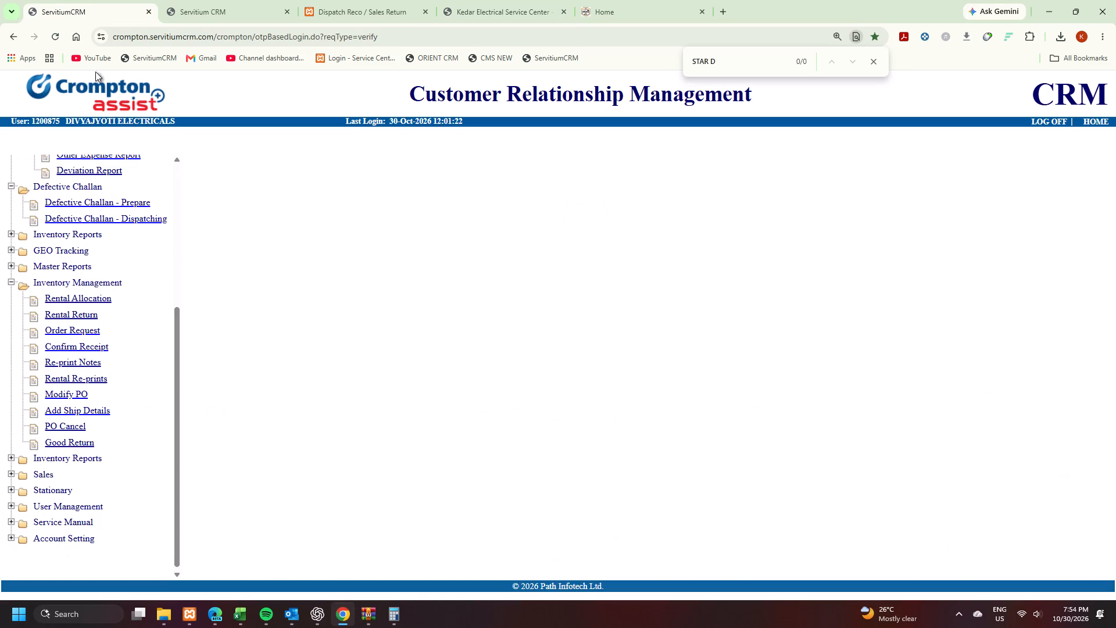
Switch to the Orient e-CRM and open the Confirm Receipt page under Inventory Management.
left_click(187, 0)
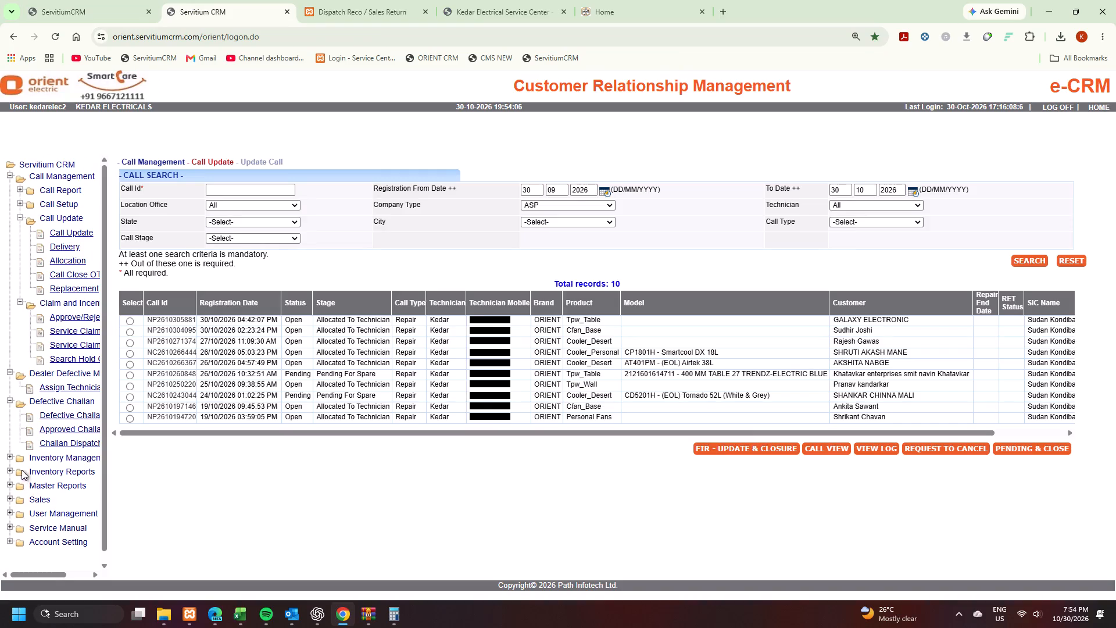
left_click(6, 458)
left_click(62, 527)
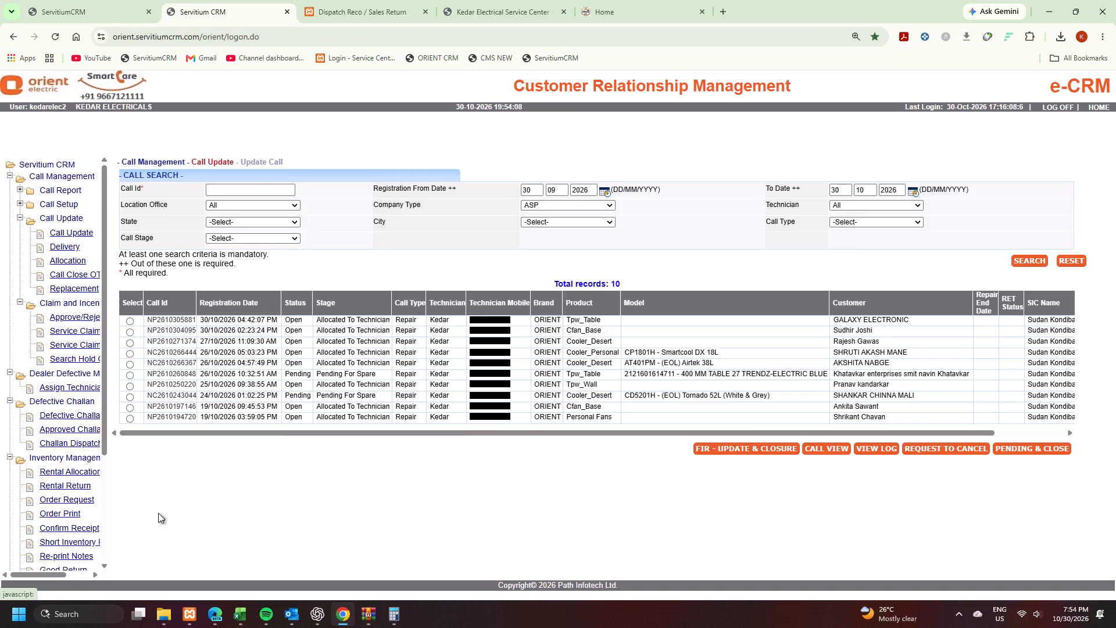
left_click(67, 526)
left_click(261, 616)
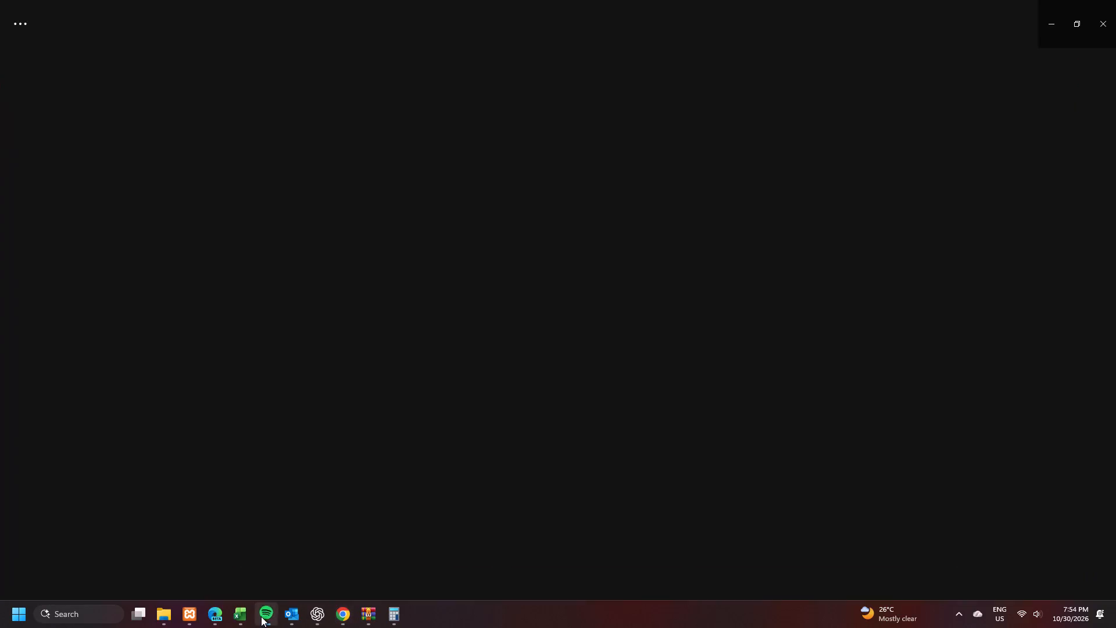
Return to Chrome and search the Stock Receive page for the items of invoice 760327095.
left_click(261, 616)
left_click(945, 207)
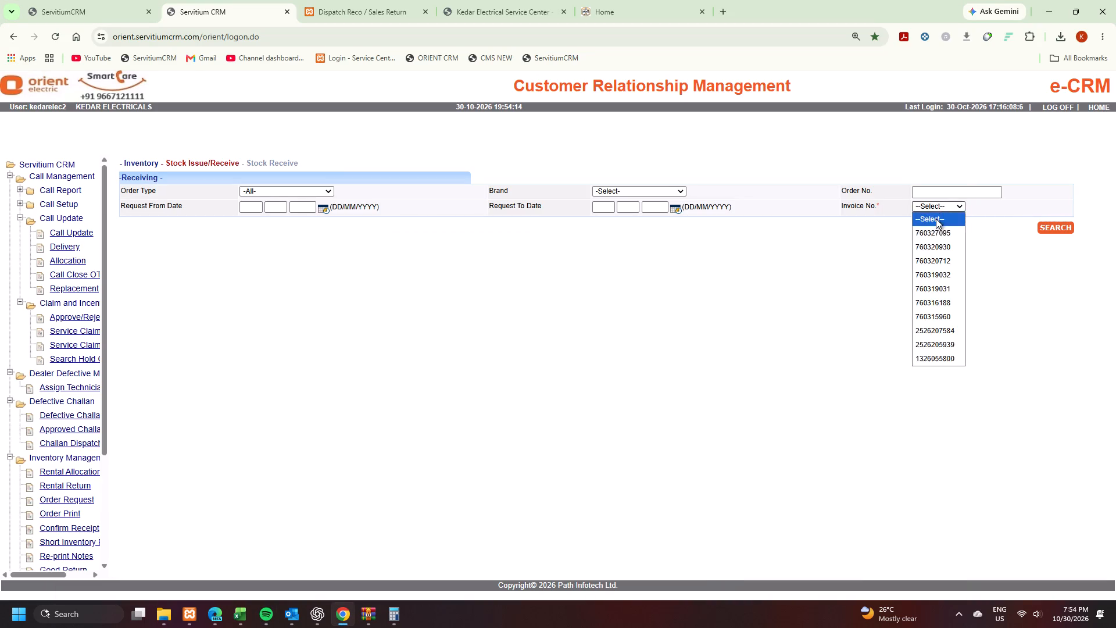
left_click(936, 231)
left_click(1055, 222)
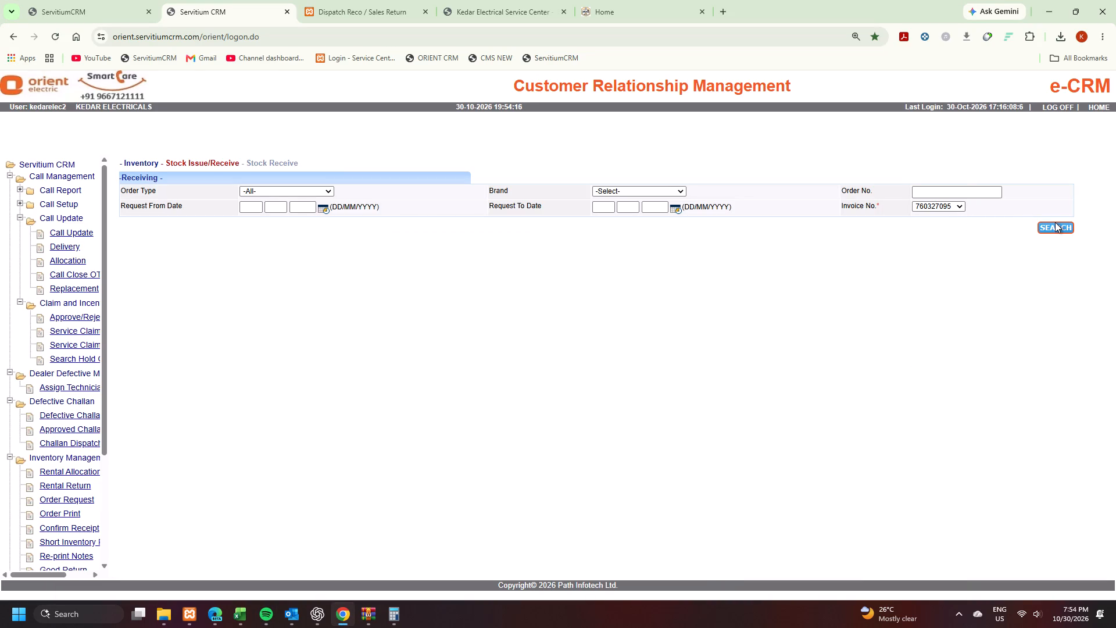
left_click(1049, 227)
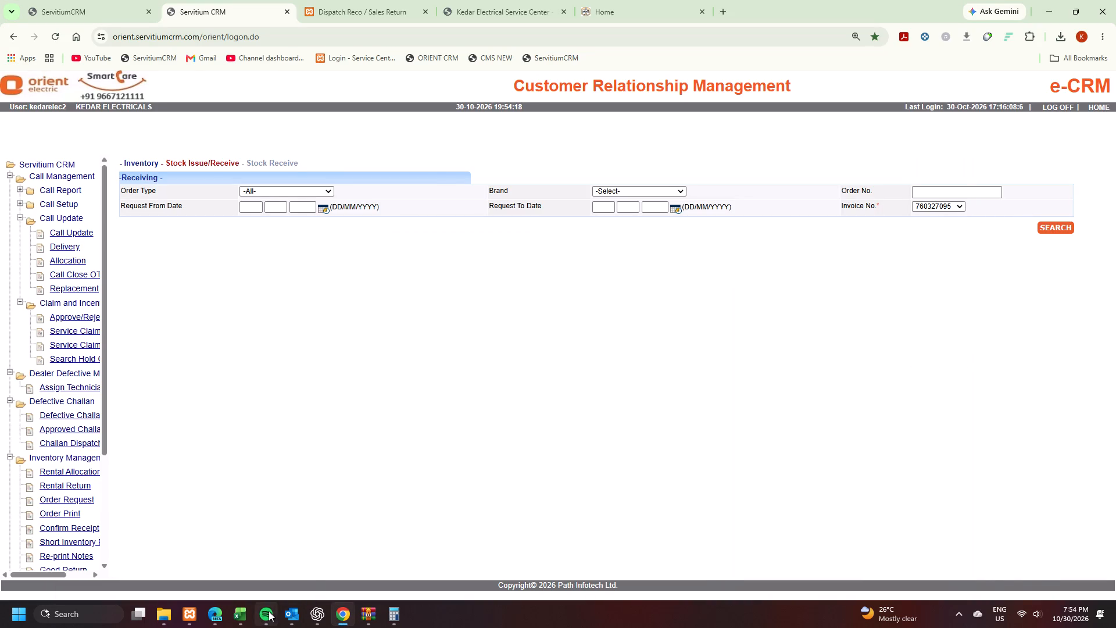
Switch to Spotify, skip forward two tracks to Co2 by Prateek Kuhad, and return to Chrome.
left_click(269, 611)
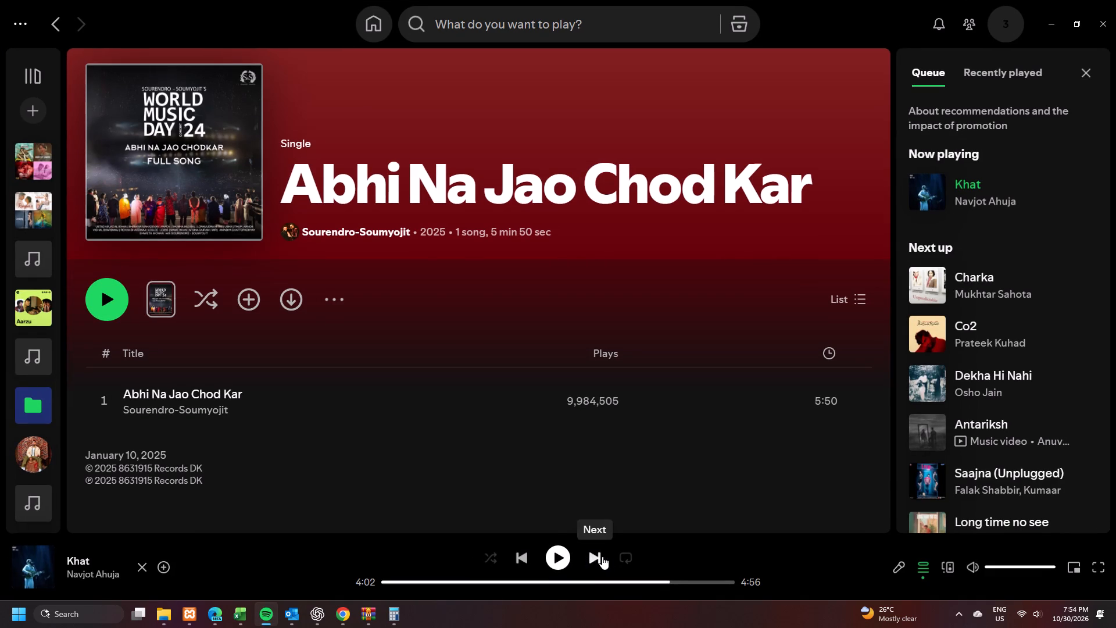
left_click(606, 556)
left_click(606, 556)
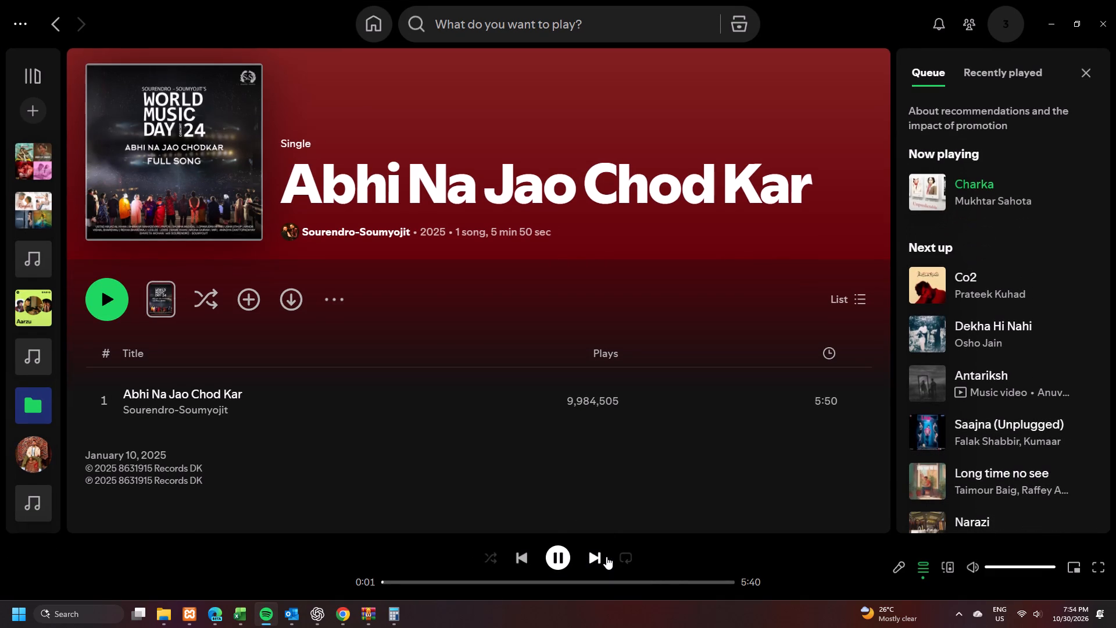
left_click(1055, 15)
Open the invoice number selection on the Stock Receive page.
left_click(939, 205)
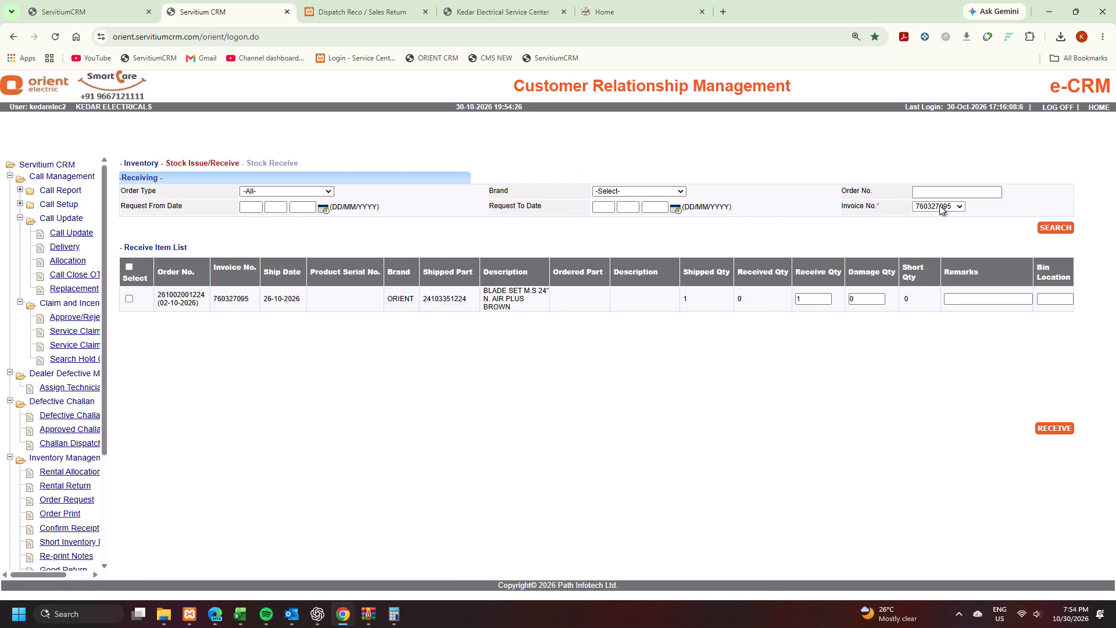
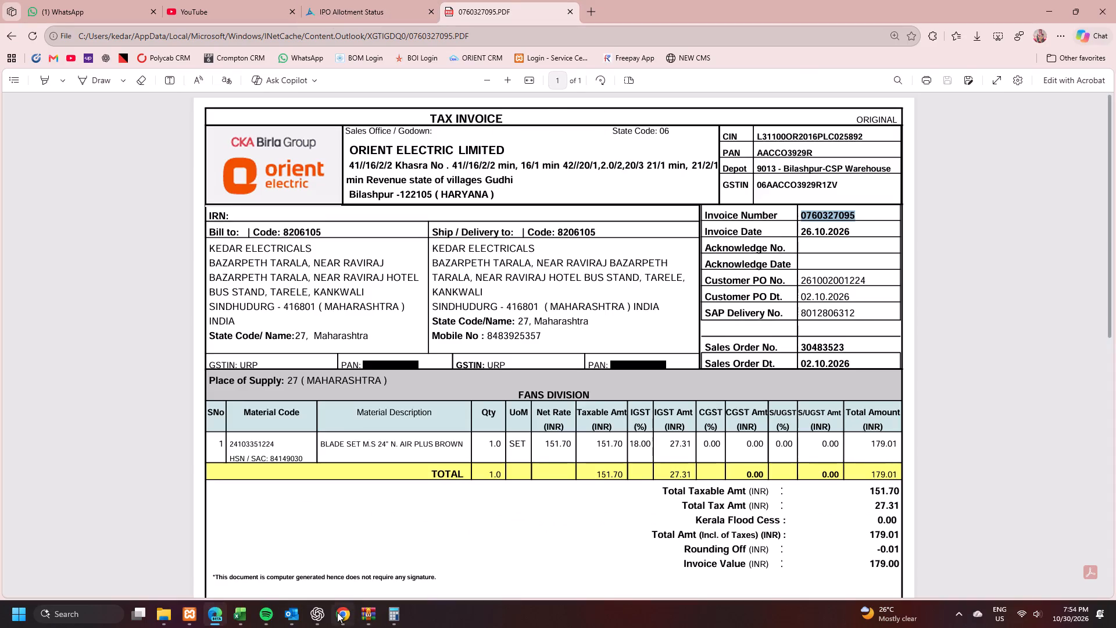
left_click(461, 0)
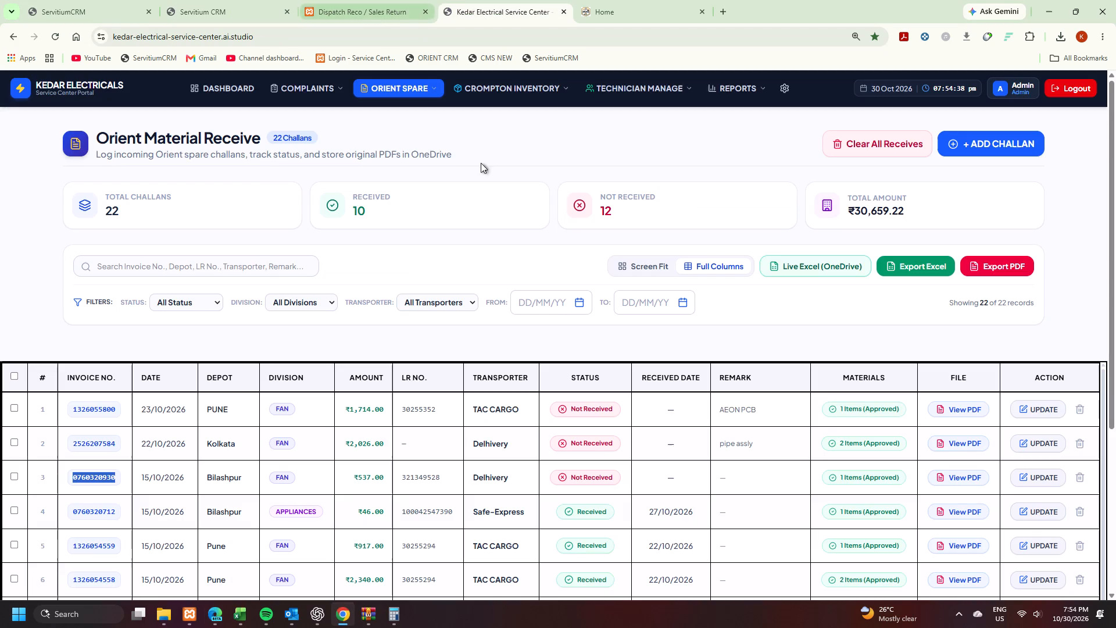
left_click(979, 142)
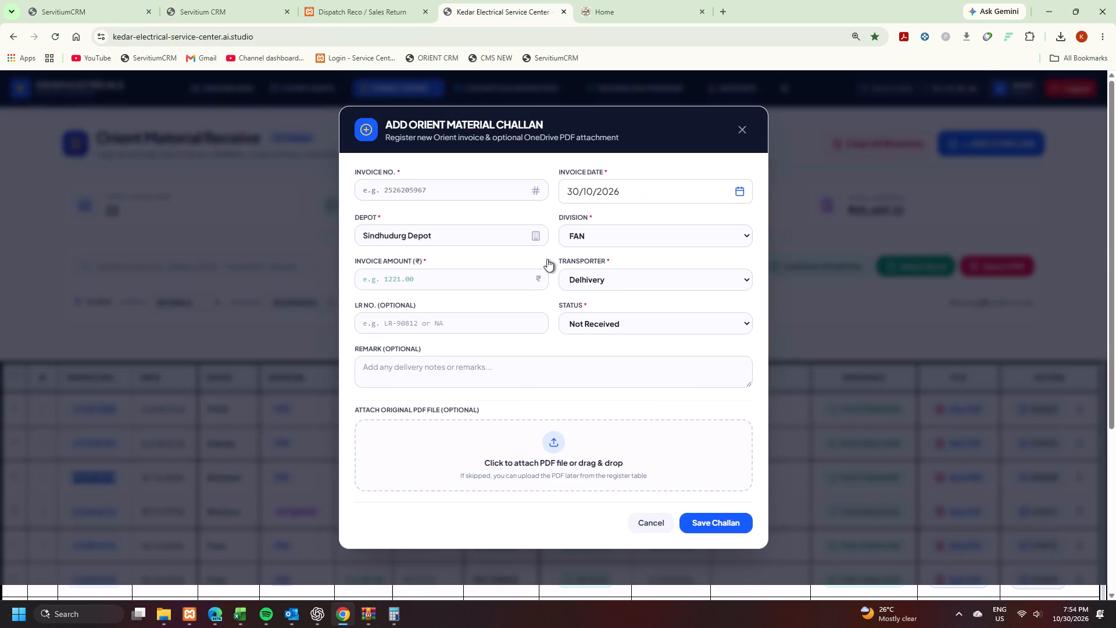
left_click(419, 183)
key("ctrl+v")
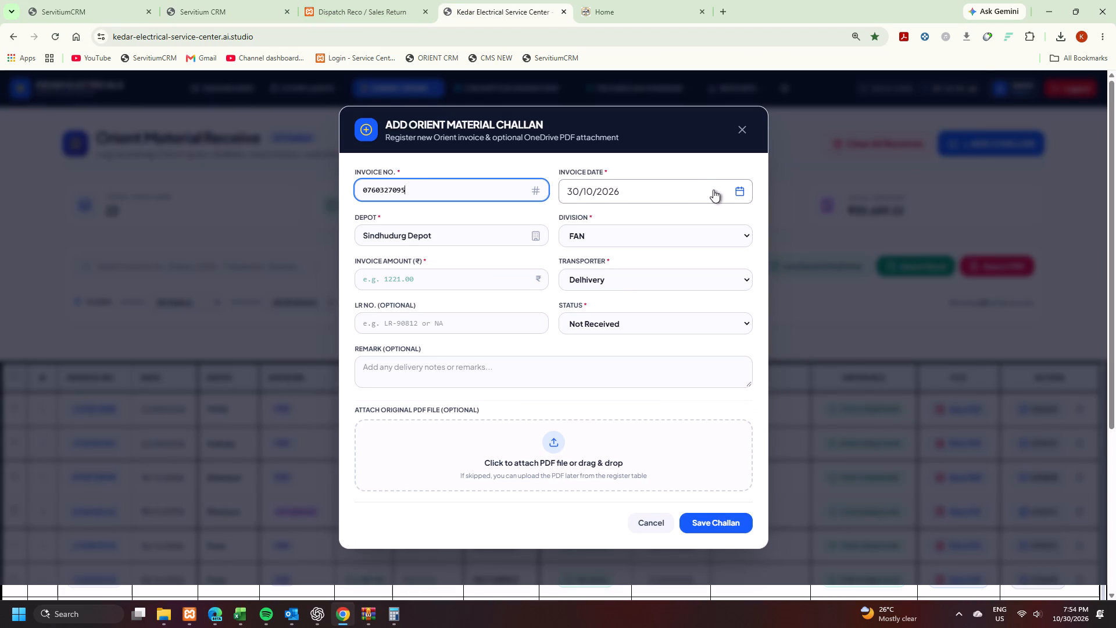
left_click(739, 193)
left_click(706, 365)
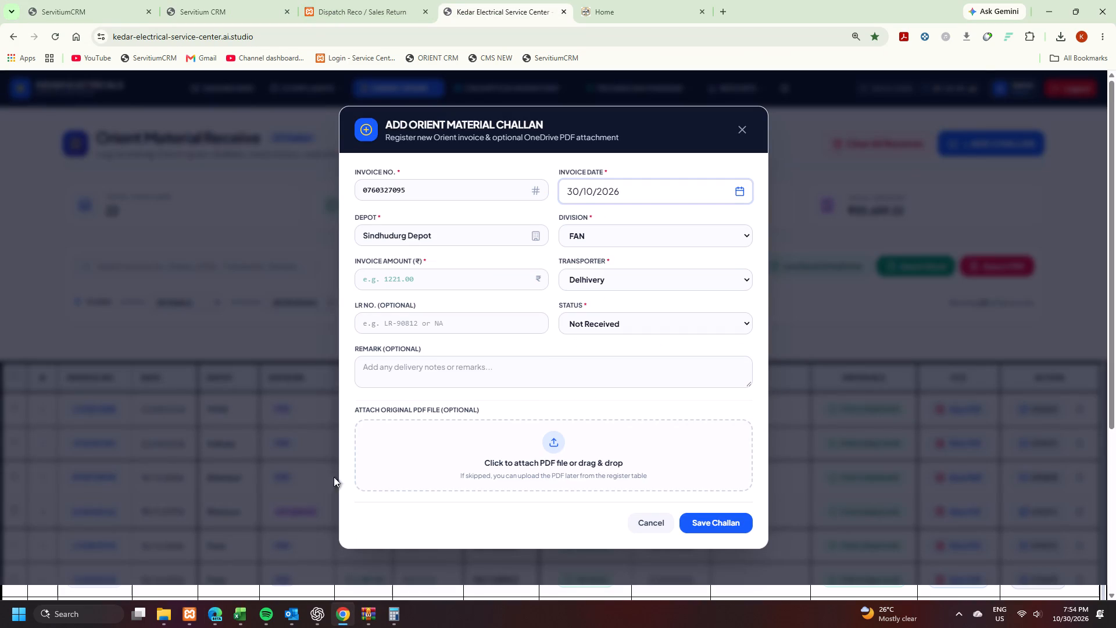
left_click(219, 624)
left_click(219, 624)
left_click(742, 186)
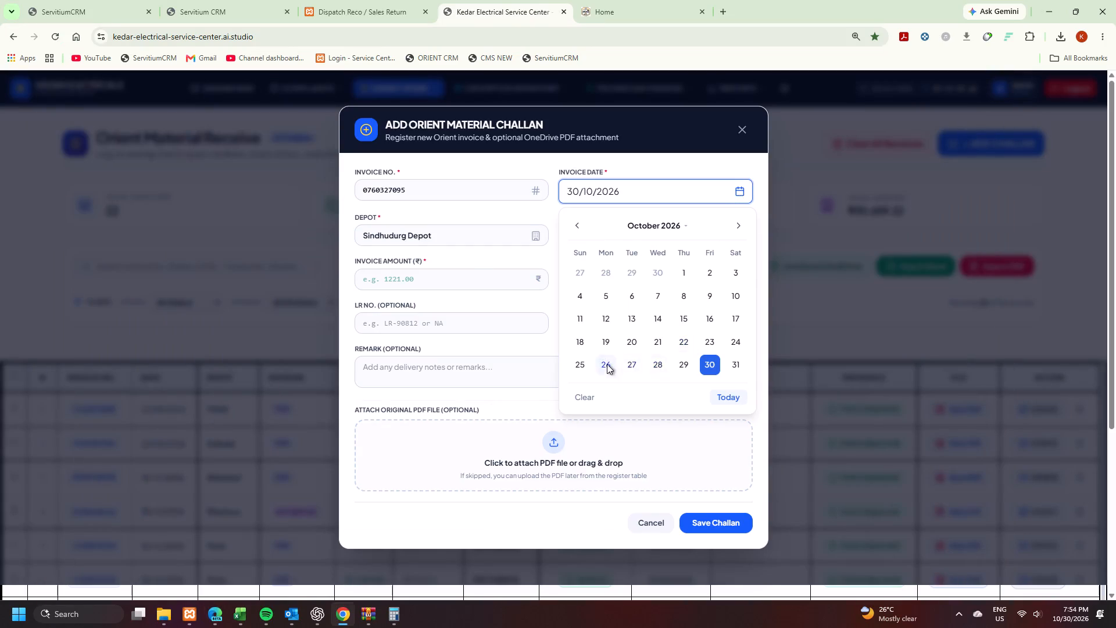
left_click(607, 364)
Replace the challan's depot with Bilashpur, copied from the invoice PDF in Edge.
left_click(436, 244)
left_click_drag(452, 241, 313, 240)
key("BackSpace")
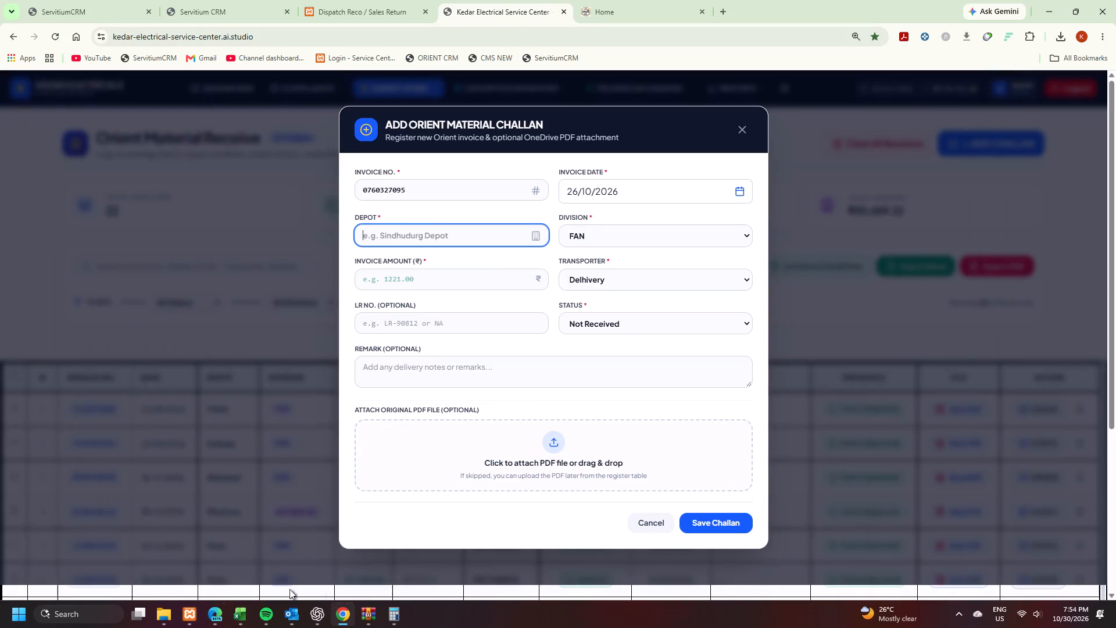
left_click(213, 614)
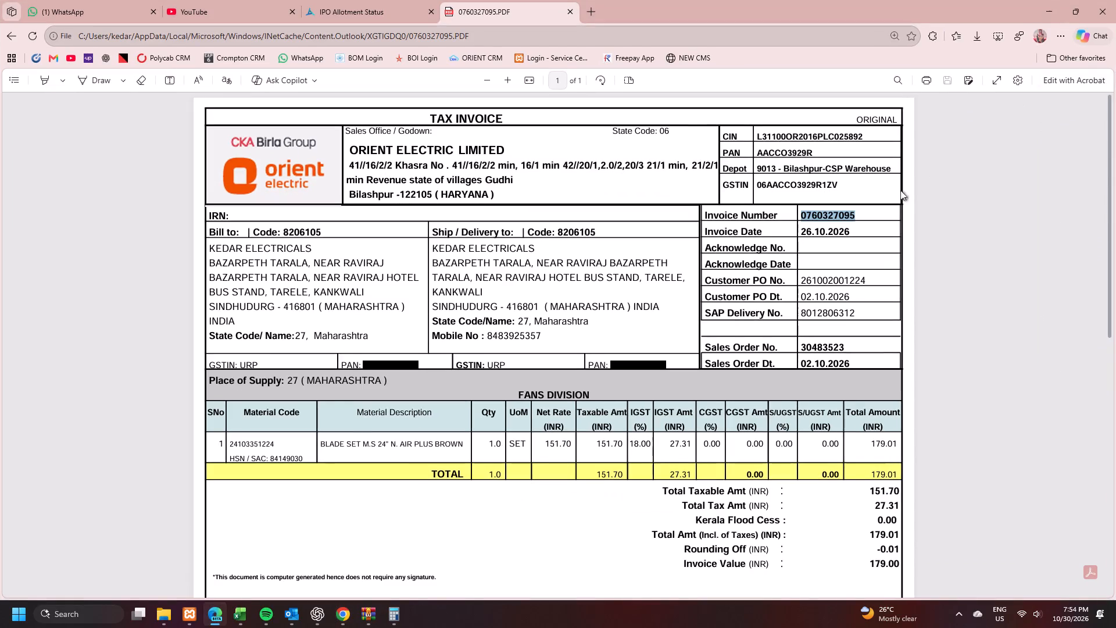
double_click(810, 164)
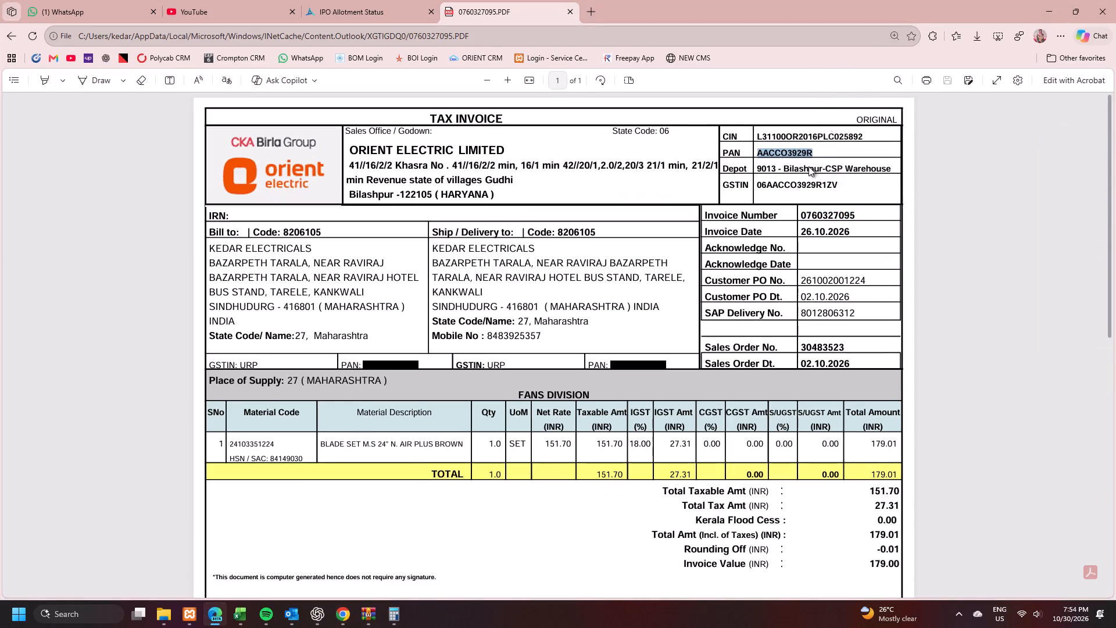
left_click(799, 170)
double_click(799, 170)
key("ctrl+c")
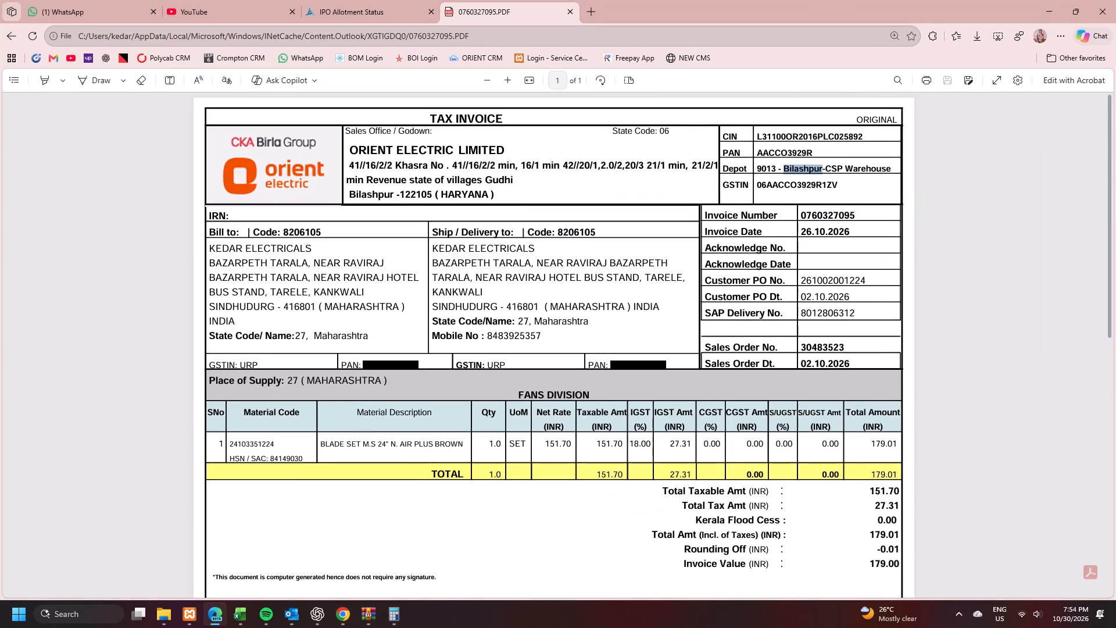
left_click(346, 627)
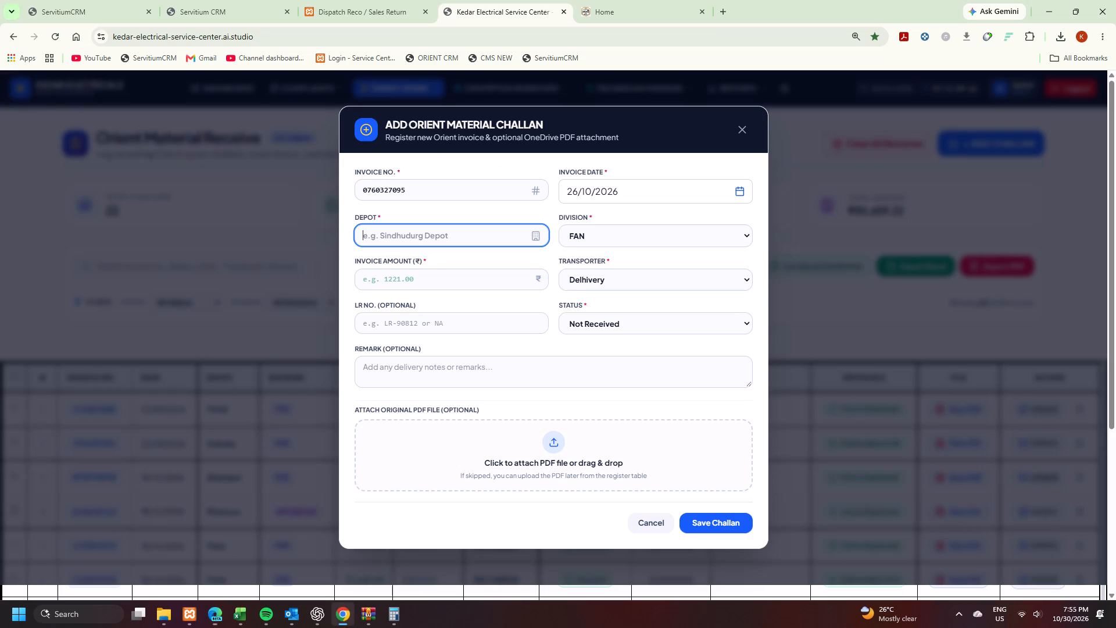
key("ctrl+v")
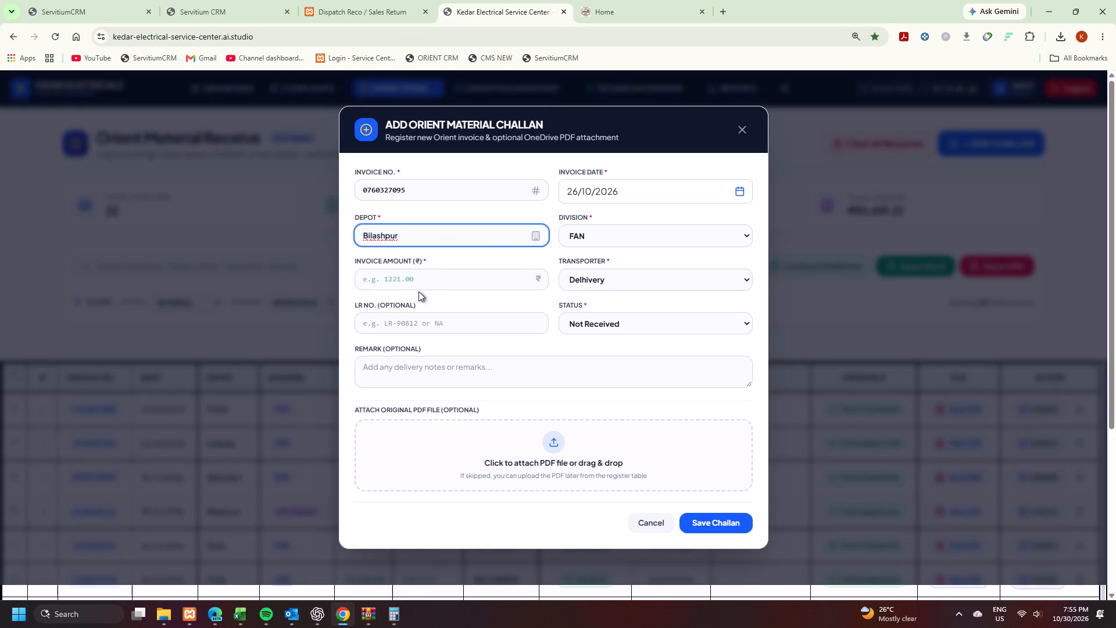
Check the invoice PDF in Edge for amount and transport details, and enter 179 as the challan's invoice amount.
left_click(419, 291)
left_click(410, 286)
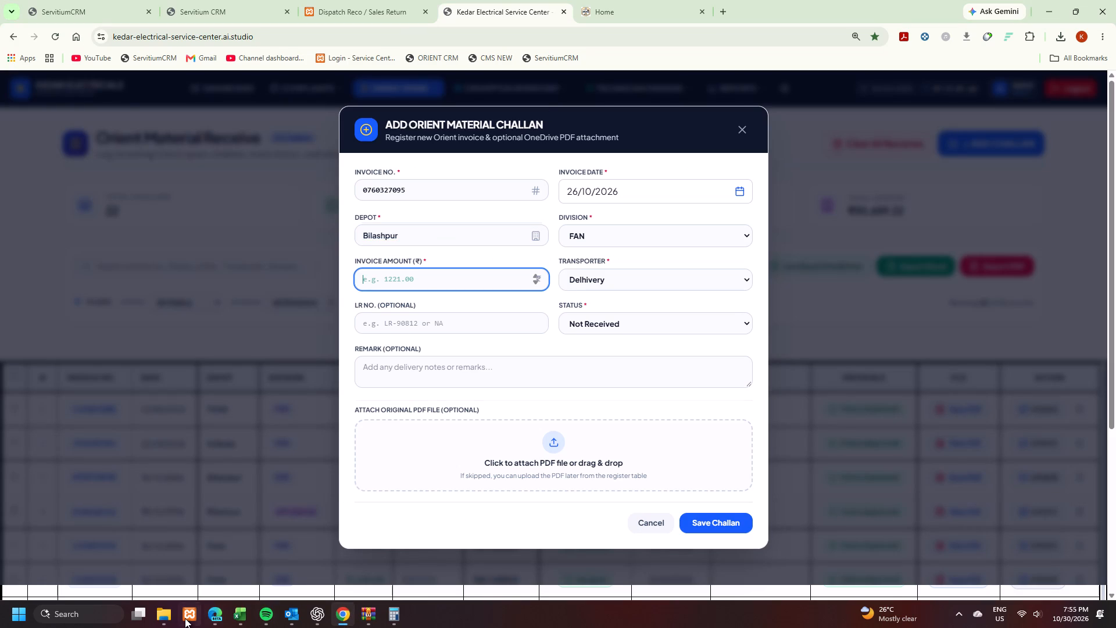
left_click(219, 621)
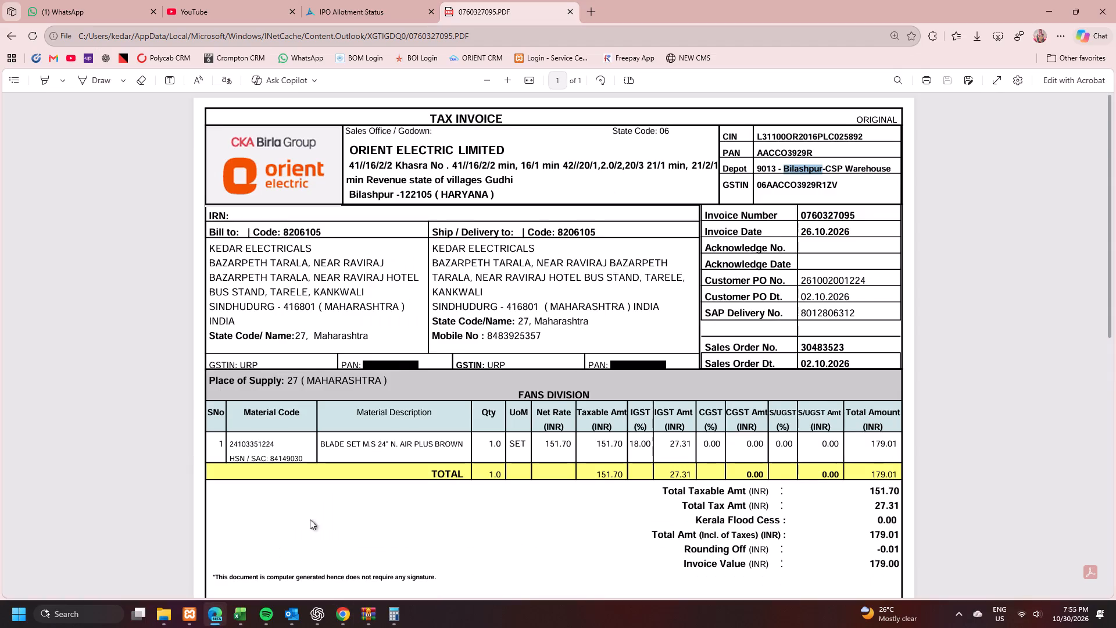
scroll(335, 490, "down", 1)
scroll(335, 490, "up", 1)
scroll(335, 490, "down", 3)
scroll(335, 490, "up", 2)
scroll(335, 490, "down", 10)
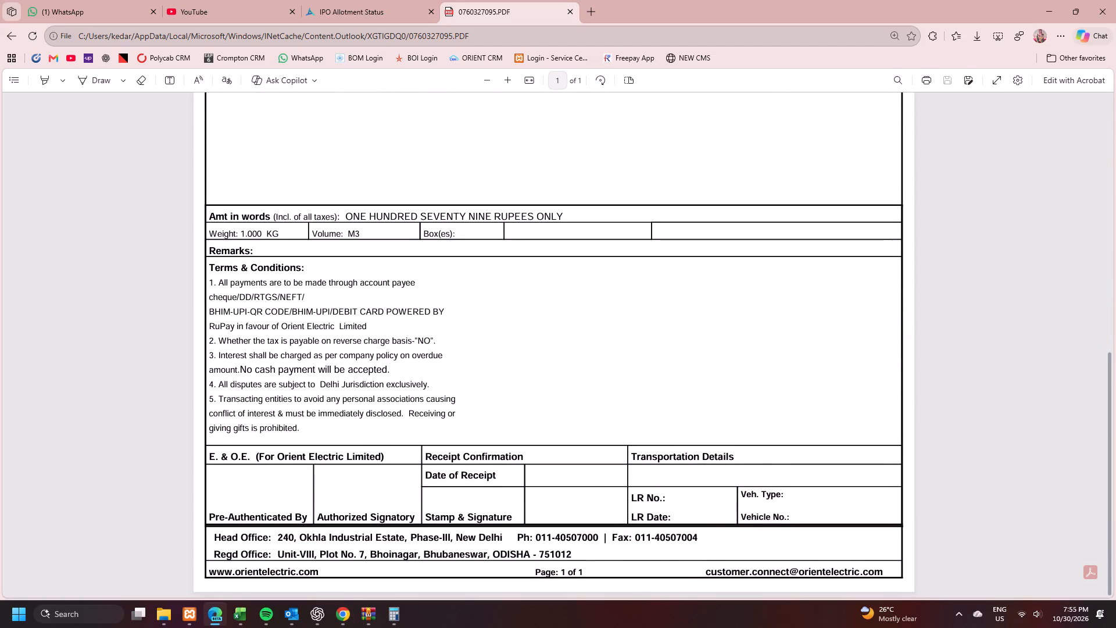
left_click(346, 605)
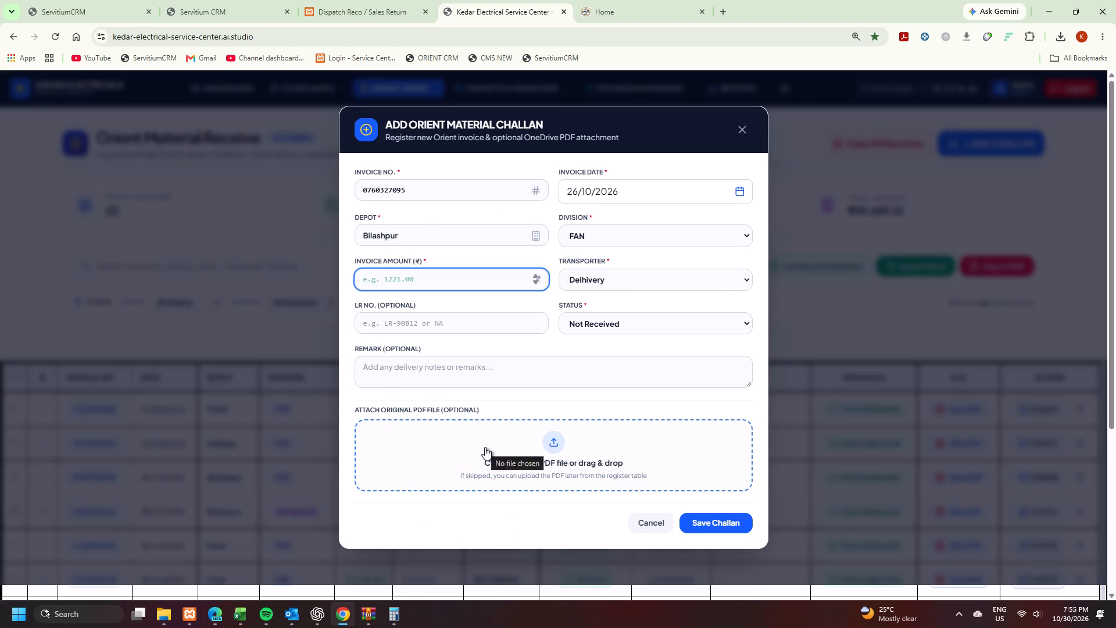
type("179")
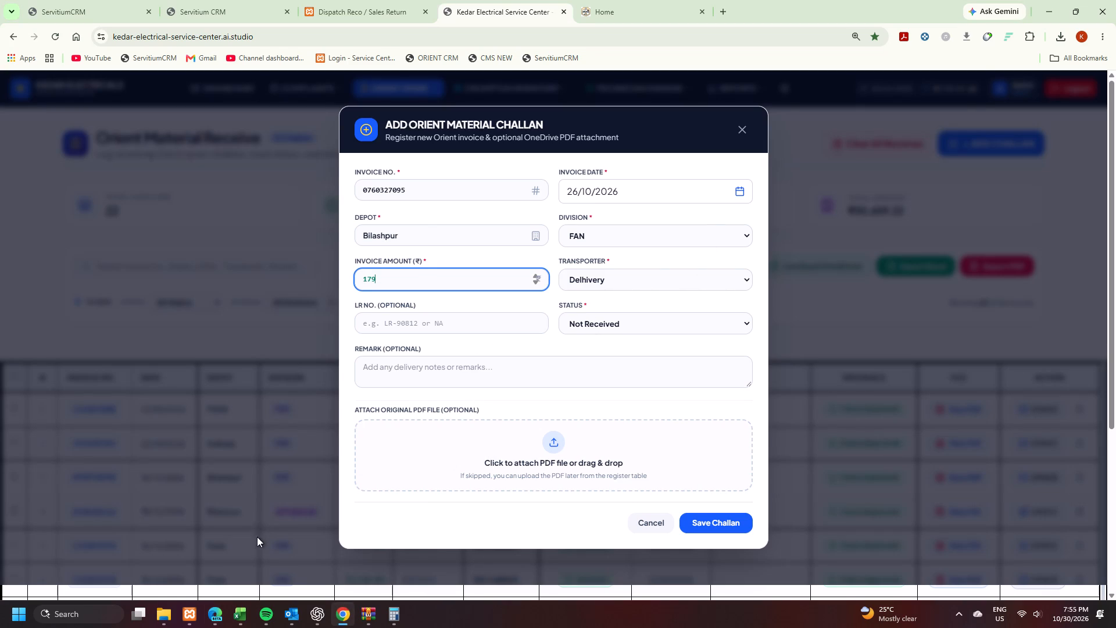
Switch to Edge and save a copy of the invoice PDF under the name 3.
left_click(223, 611)
left_click(967, 81)
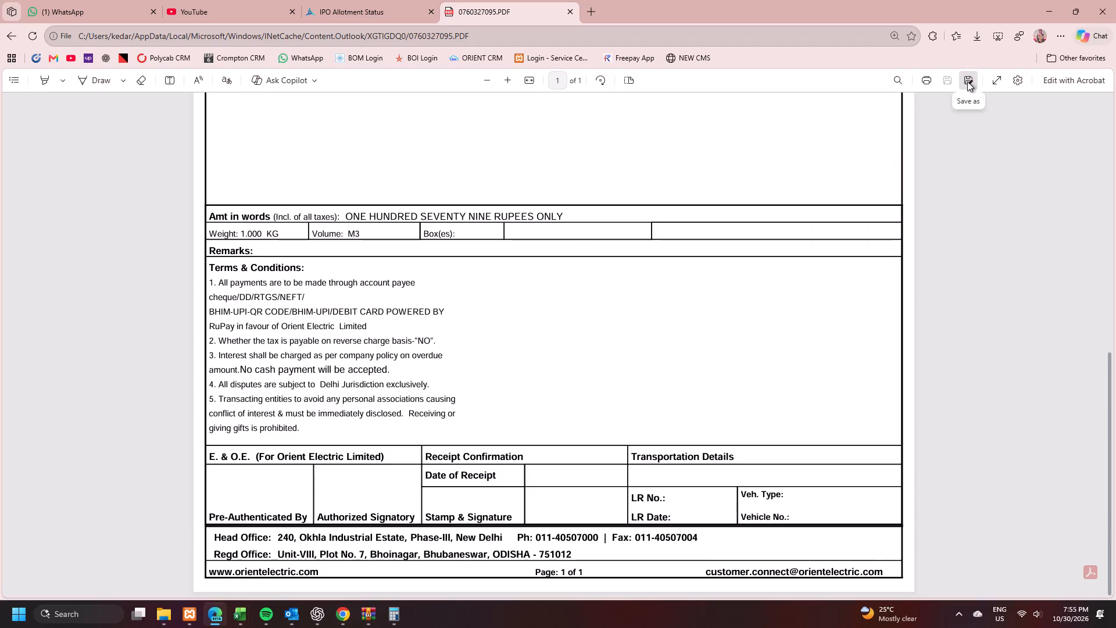
key("BackSpace")
key("3")
key("Return")
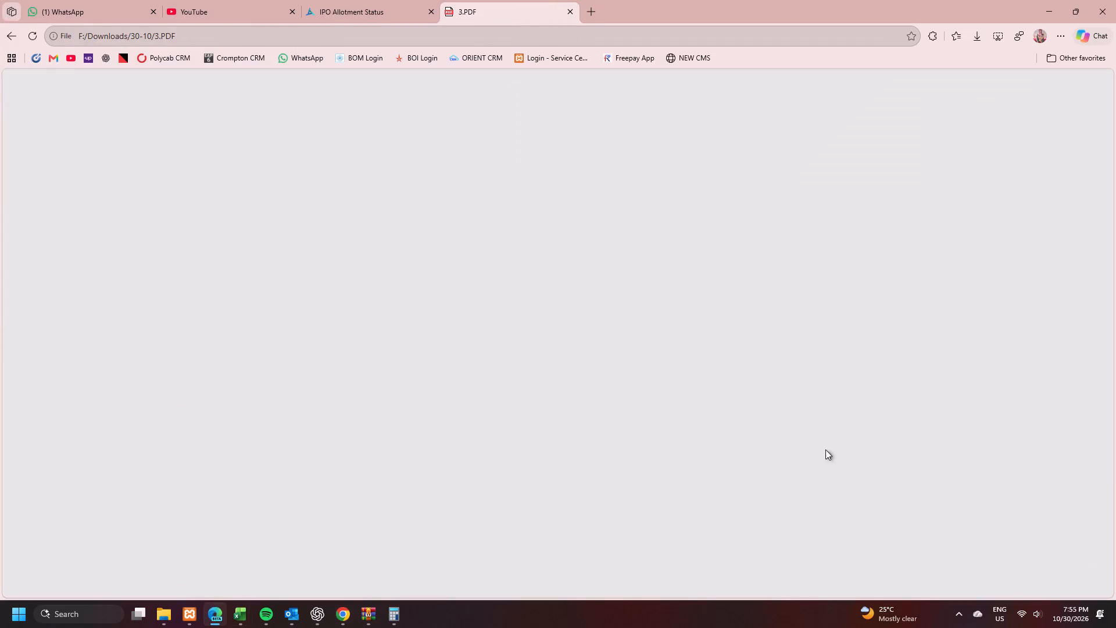
Return to Chrome, attach the file 3 as the challan's original PDF, and save the challan.
left_click(348, 603)
left_click(482, 497)
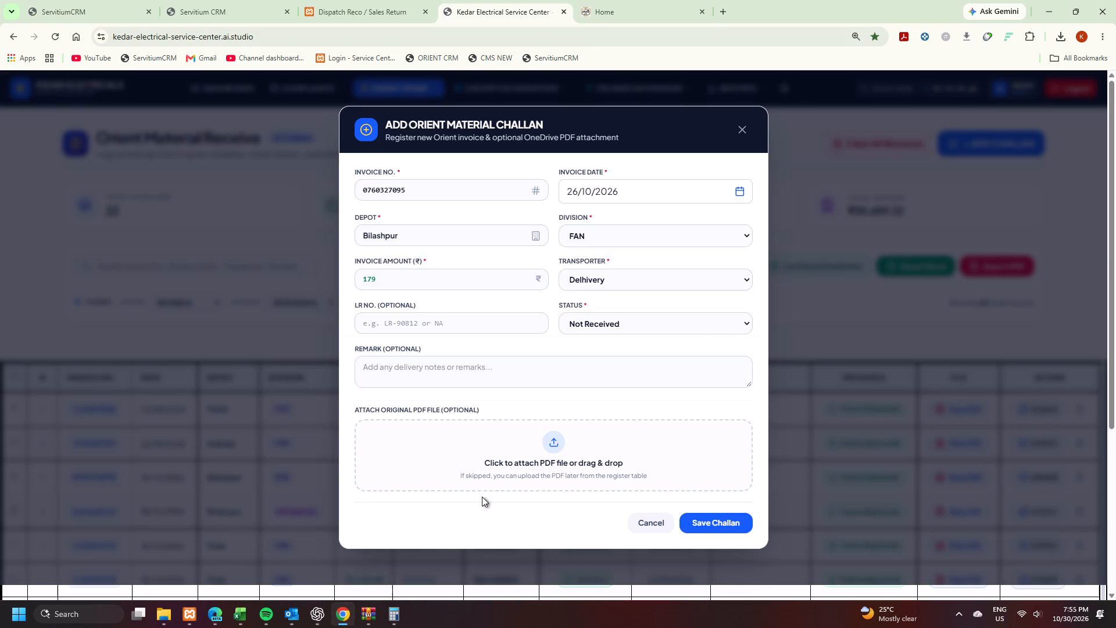
left_click(499, 479)
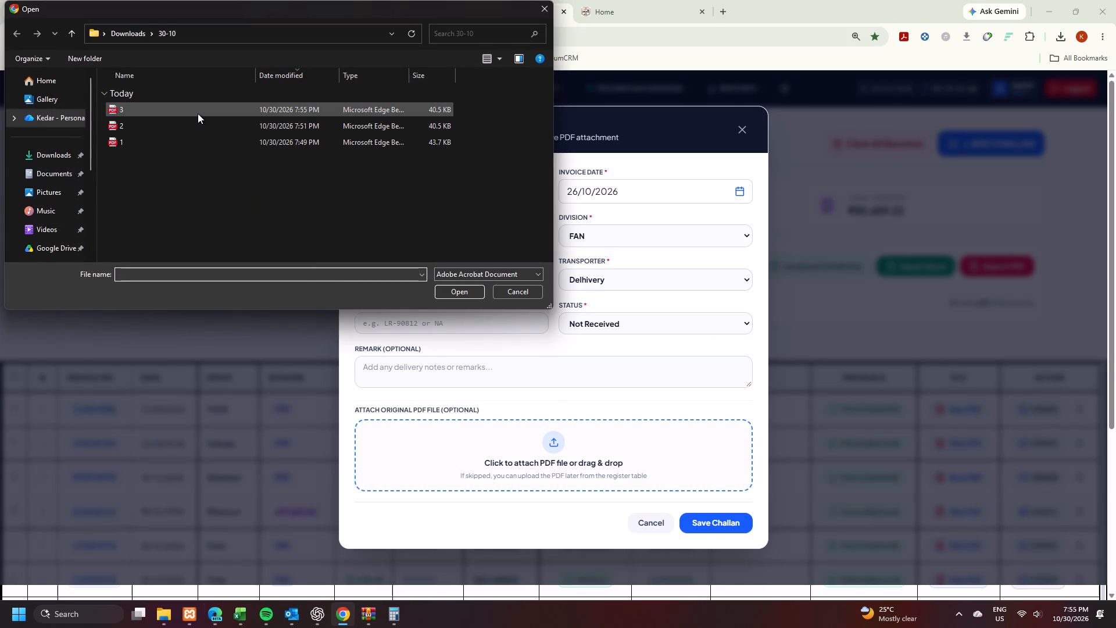
left_click(201, 111)
left_click(455, 290)
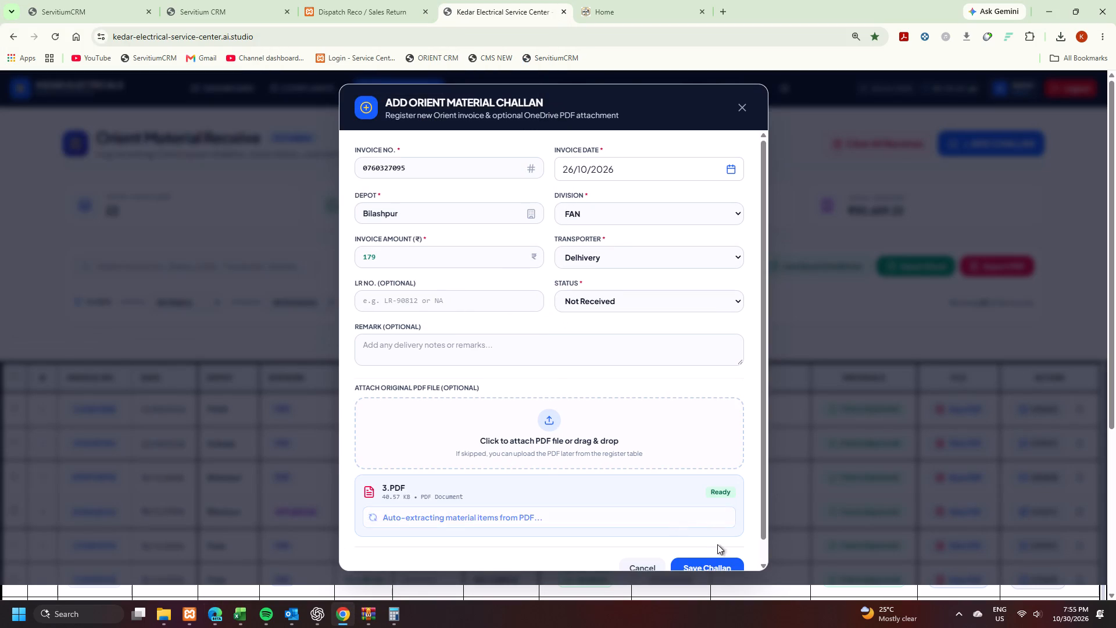
left_click(720, 565)
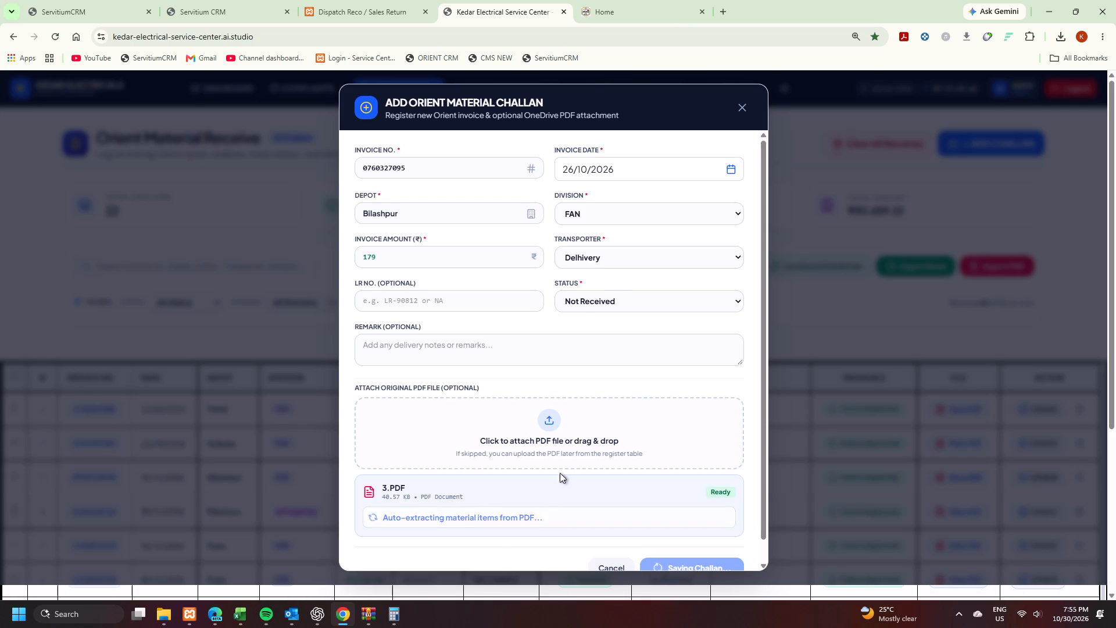
left_click(1021, 409)
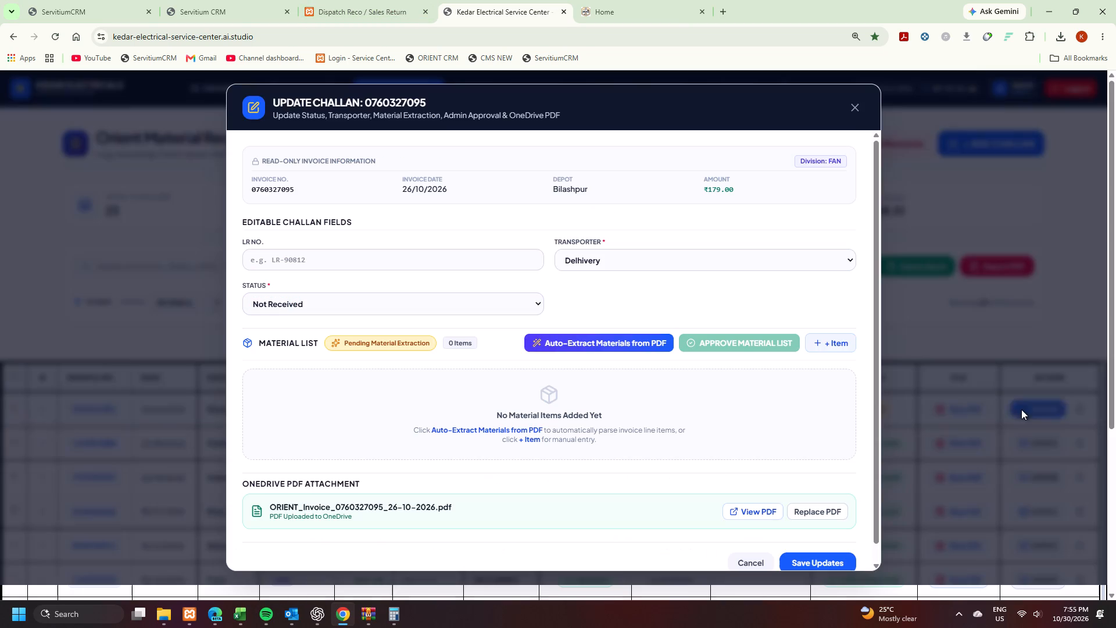
left_click(607, 347)
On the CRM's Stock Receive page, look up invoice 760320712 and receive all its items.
left_click(172, 0)
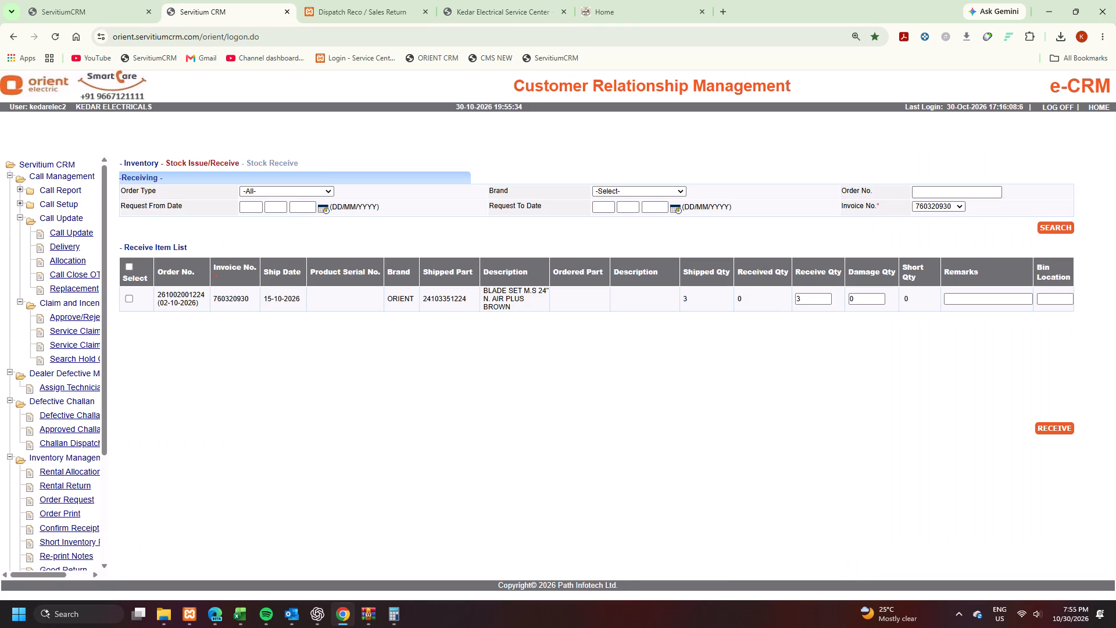
left_click(933, 208)
left_click(950, 263)
left_click(1051, 231)
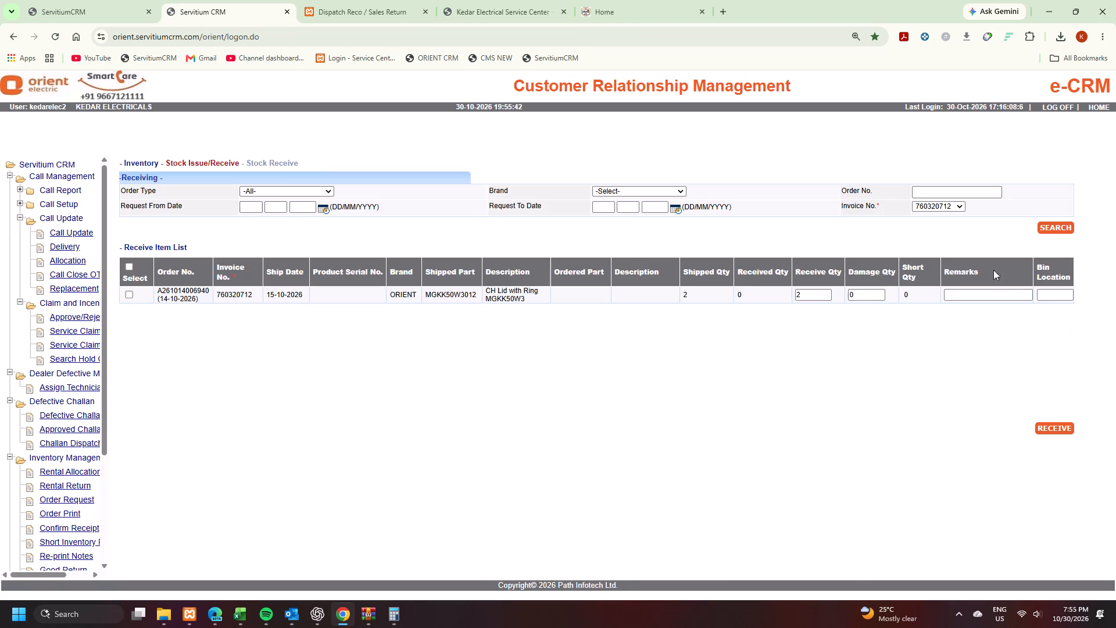
left_click(128, 268)
left_click(1045, 430)
left_click(616, 120)
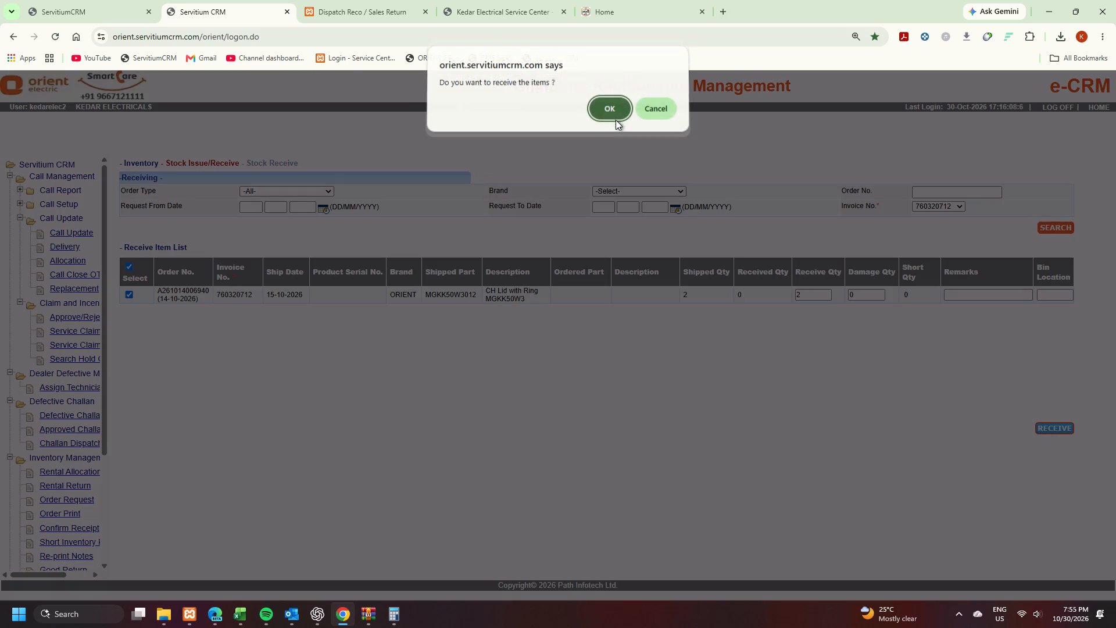
left_click(616, 102)
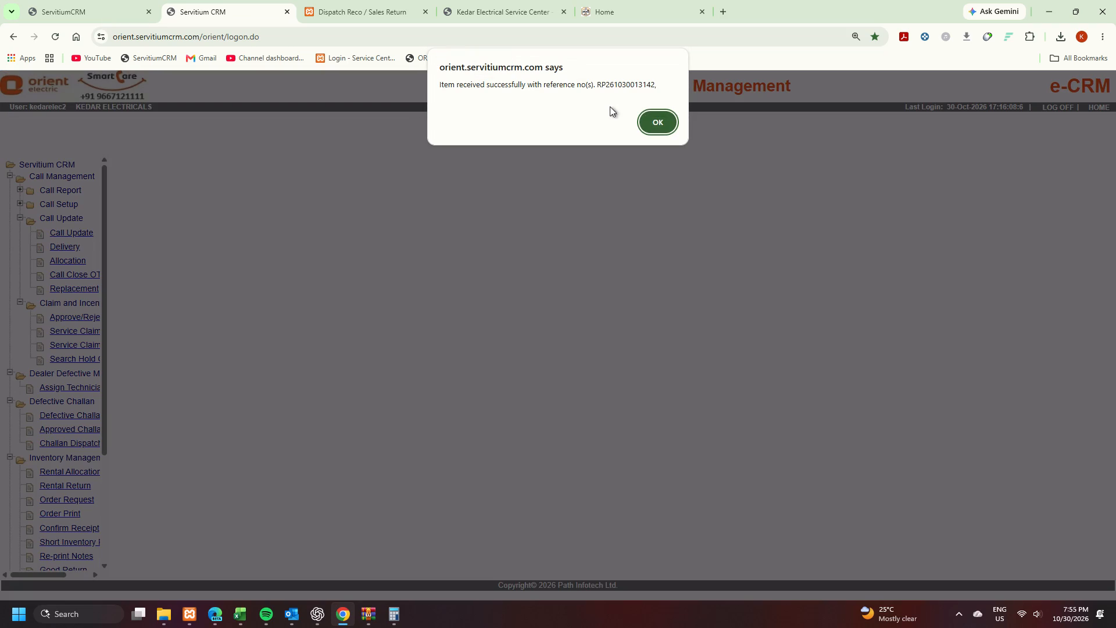
left_click(654, 117)
left_click(487, 12)
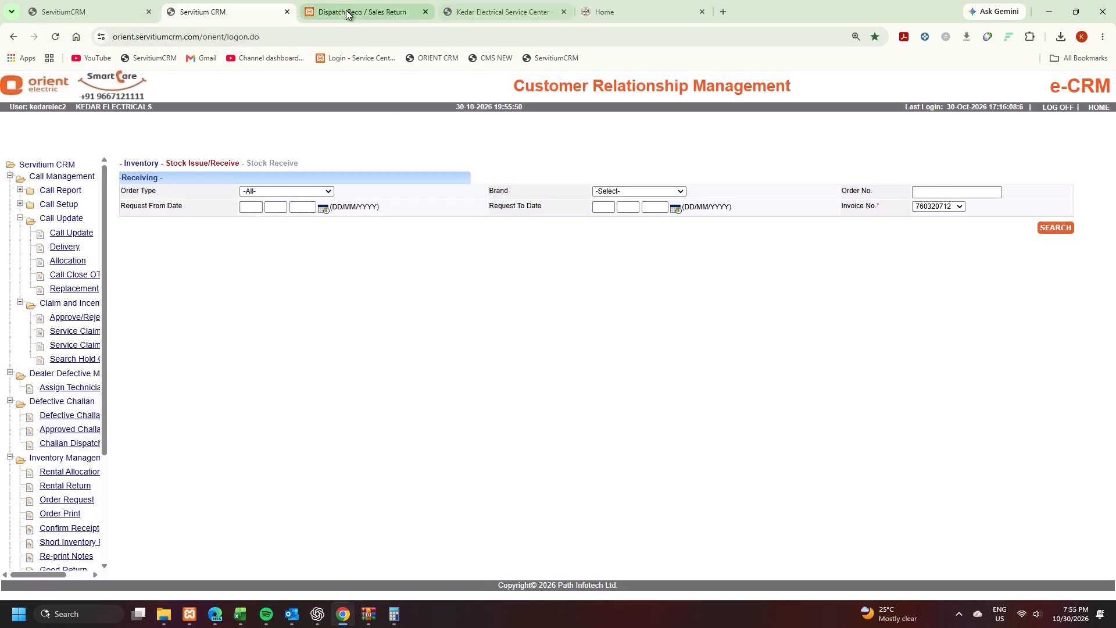
left_click(334, 0)
left_click(501, 10)
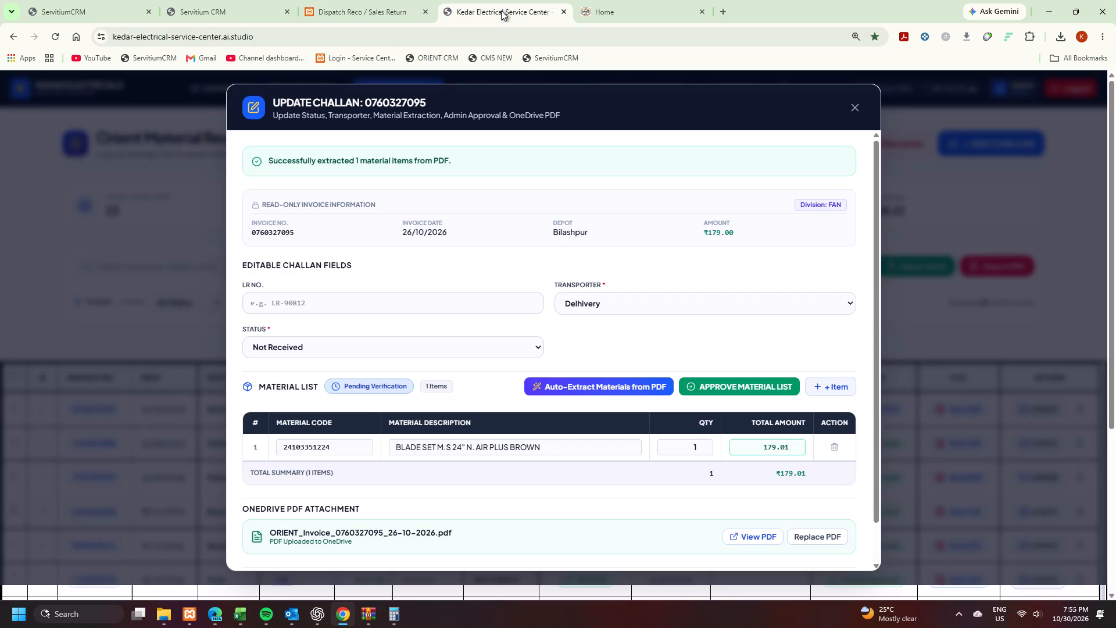
left_click(728, 381)
Search the CRM's Stock Receive page for the items of invoice 760319032.
left_click(202, 0)
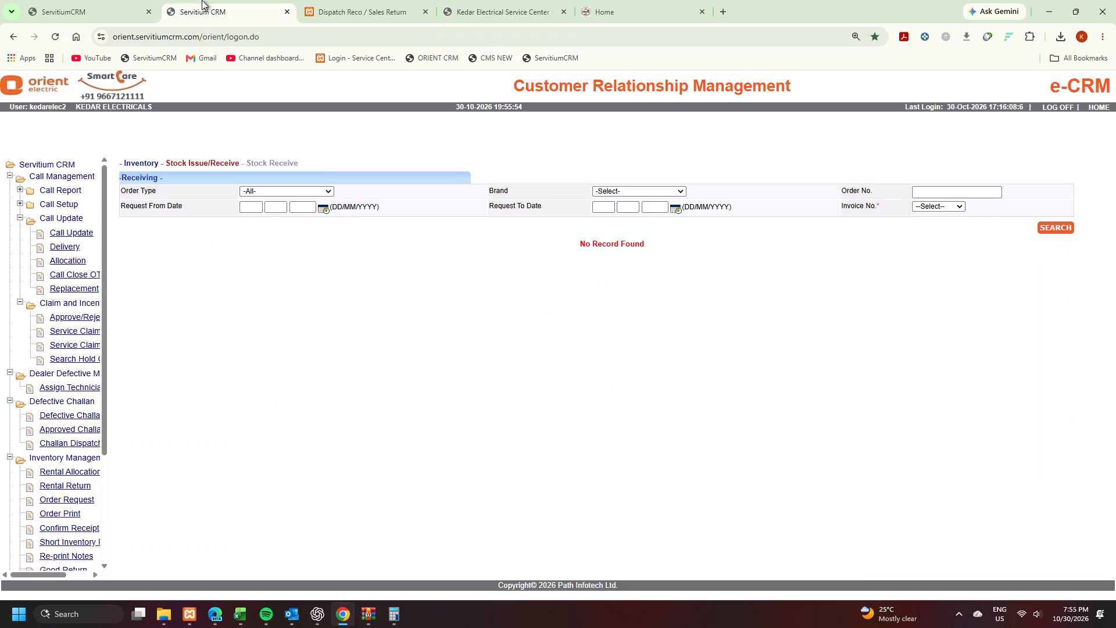
left_click(958, 208)
left_click(955, 261)
left_click(1048, 227)
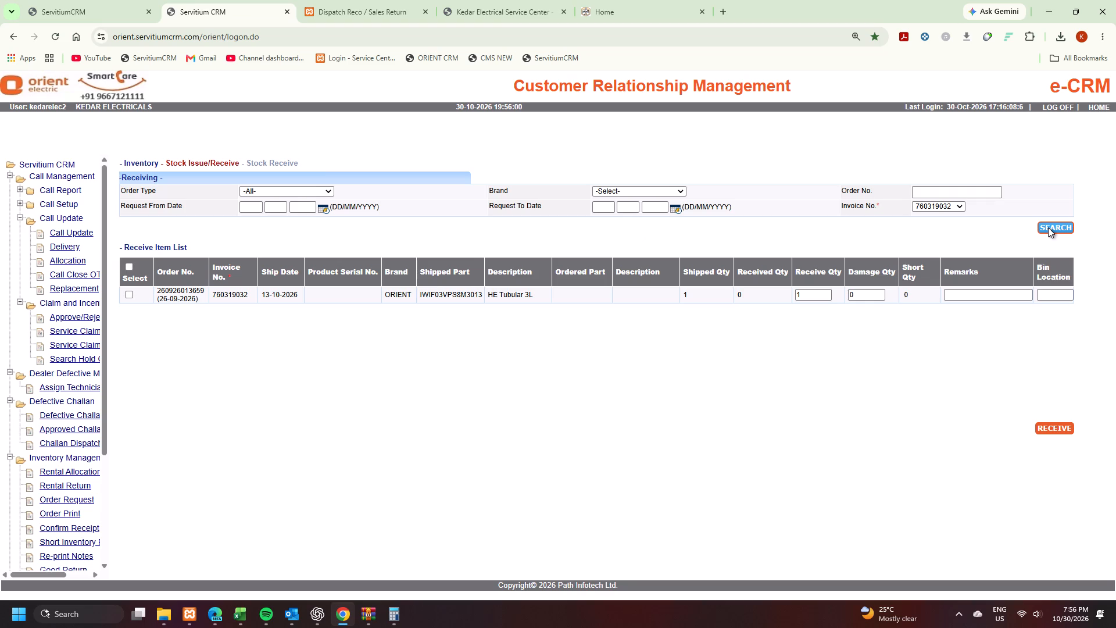
left_click(488, 0)
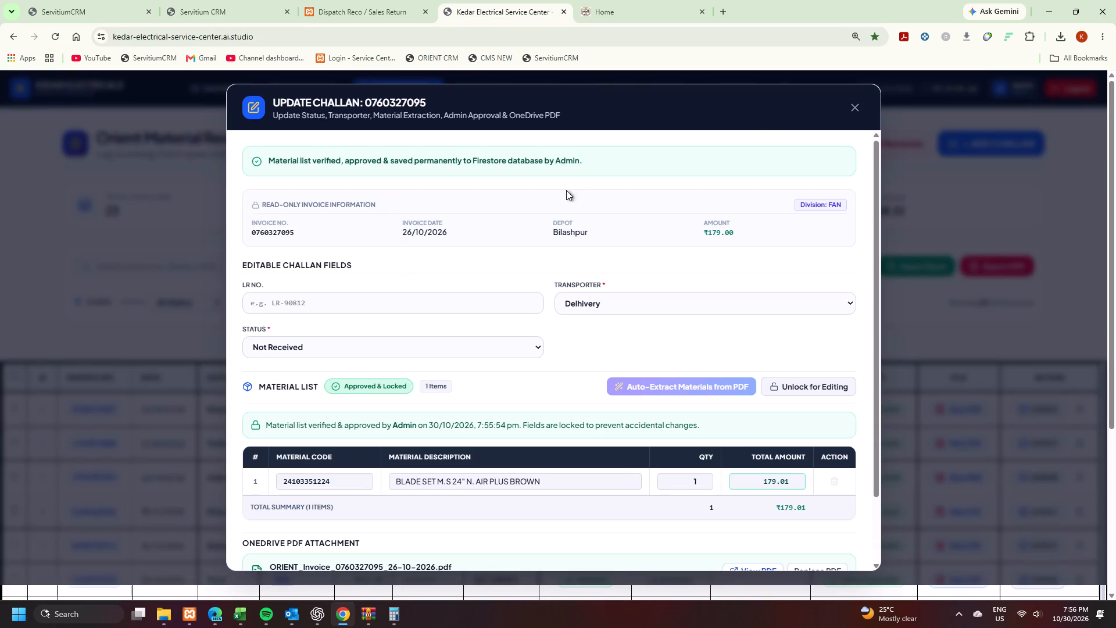
left_click(847, 117)
left_click(857, 112)
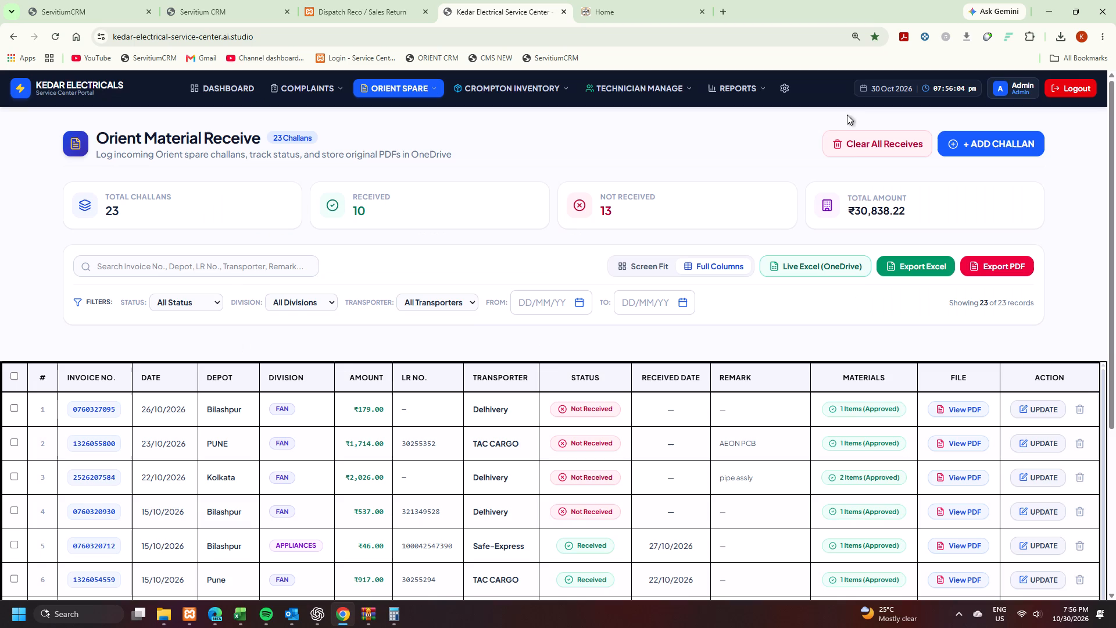
left_click(198, 302)
left_click(180, 347)
scroll(180, 347, "down", 1)
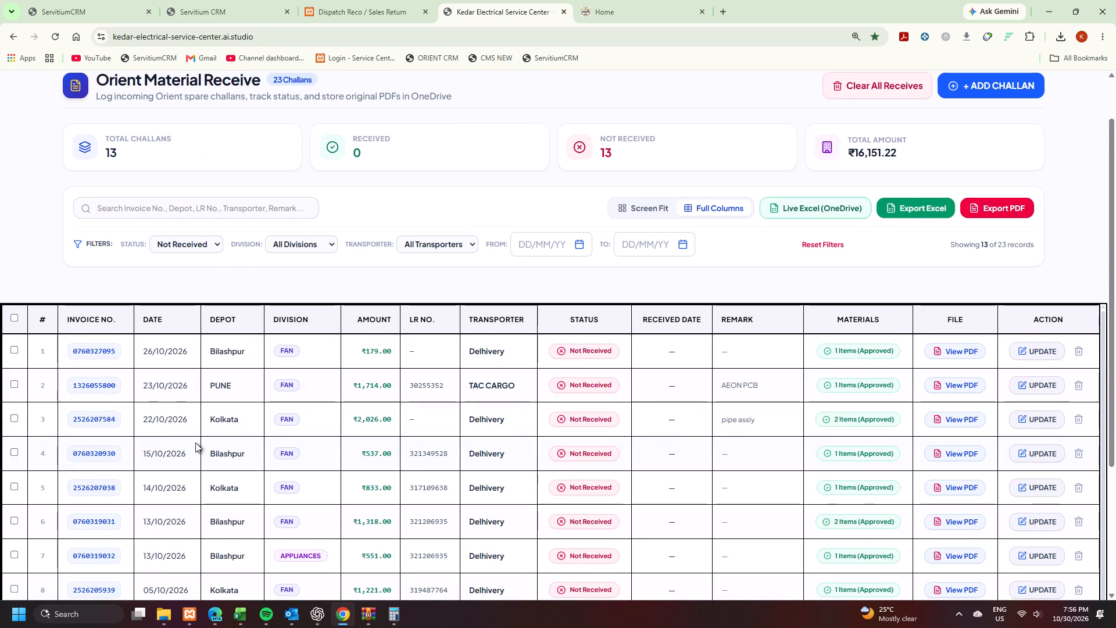
scroll(195, 443, "down", 6)
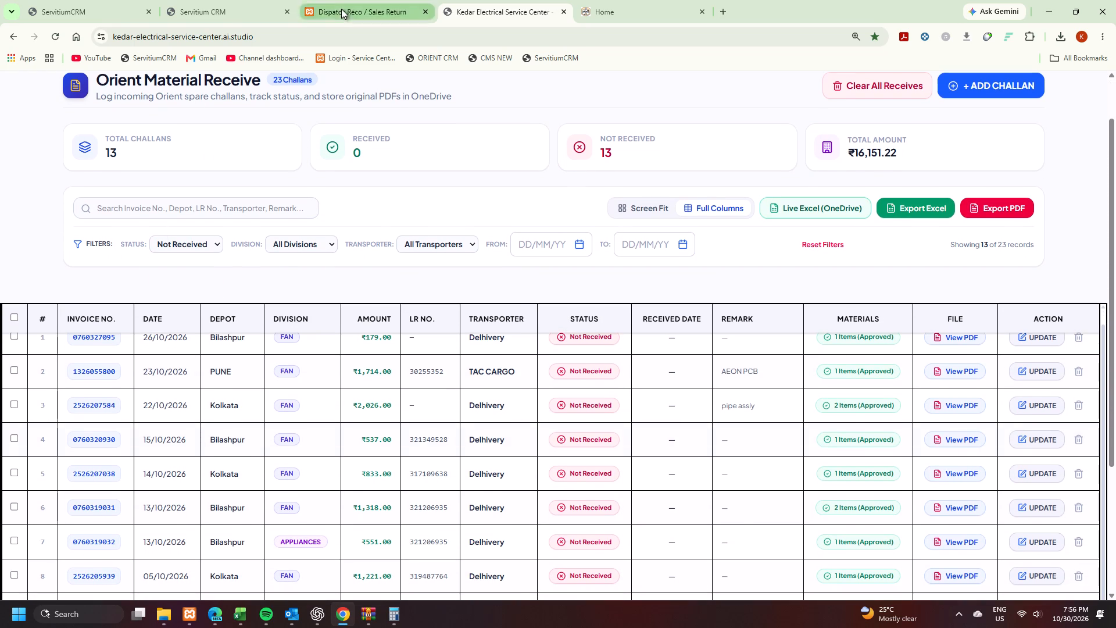
Return to the Orient CRM's Stock Receive page and search for the items of invoice 760319031.
left_click(341, 9)
left_click(120, 0)
left_click(259, 0)
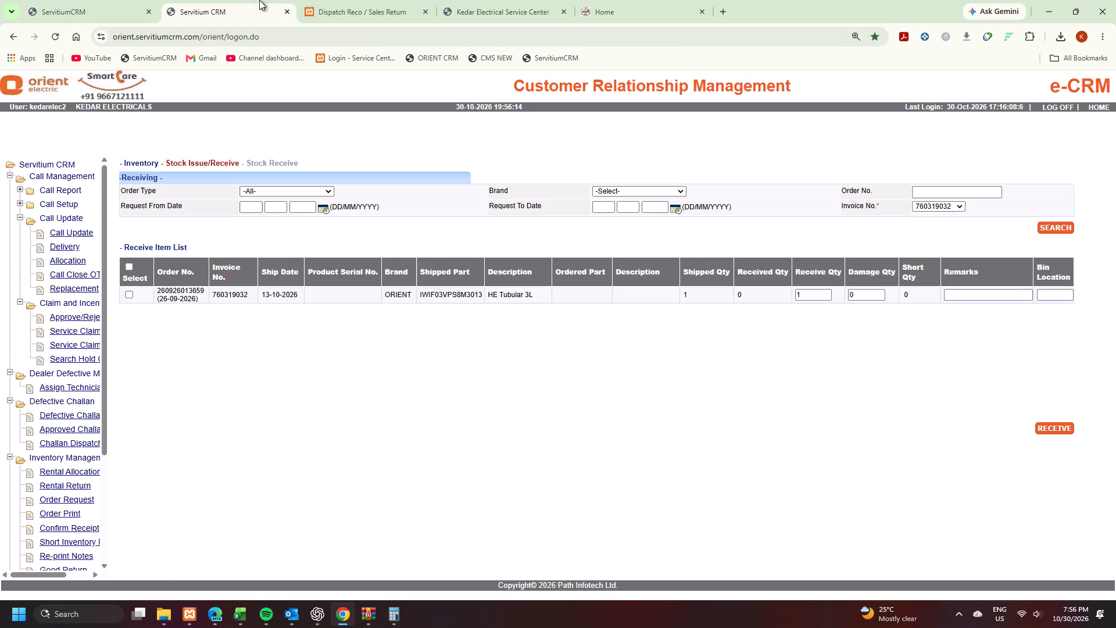
left_click(953, 212)
left_click(953, 204)
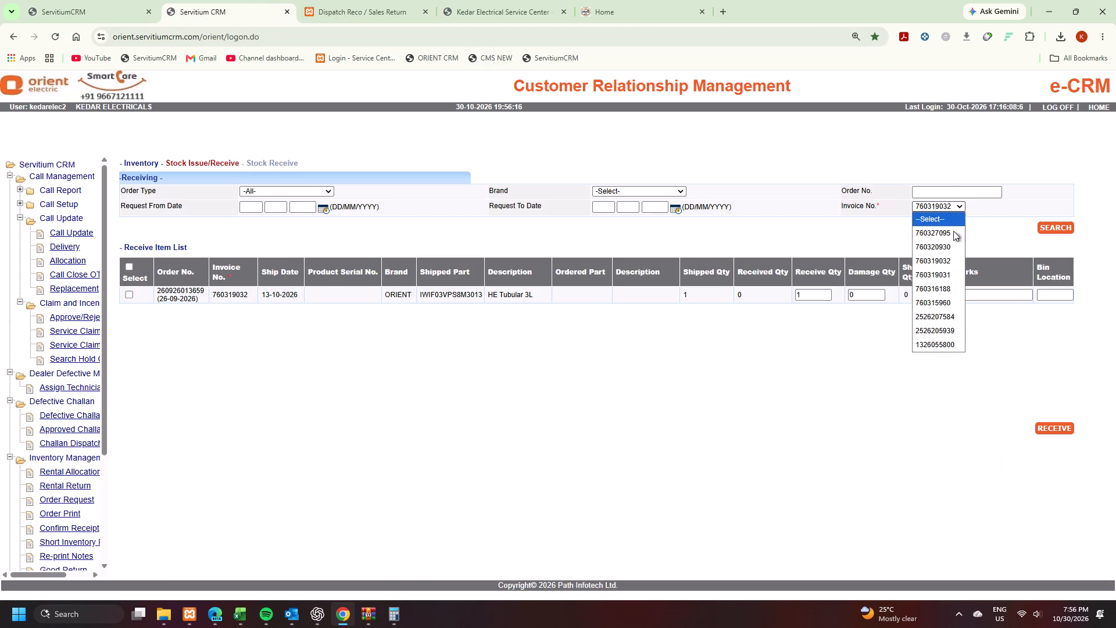
left_click(953, 280)
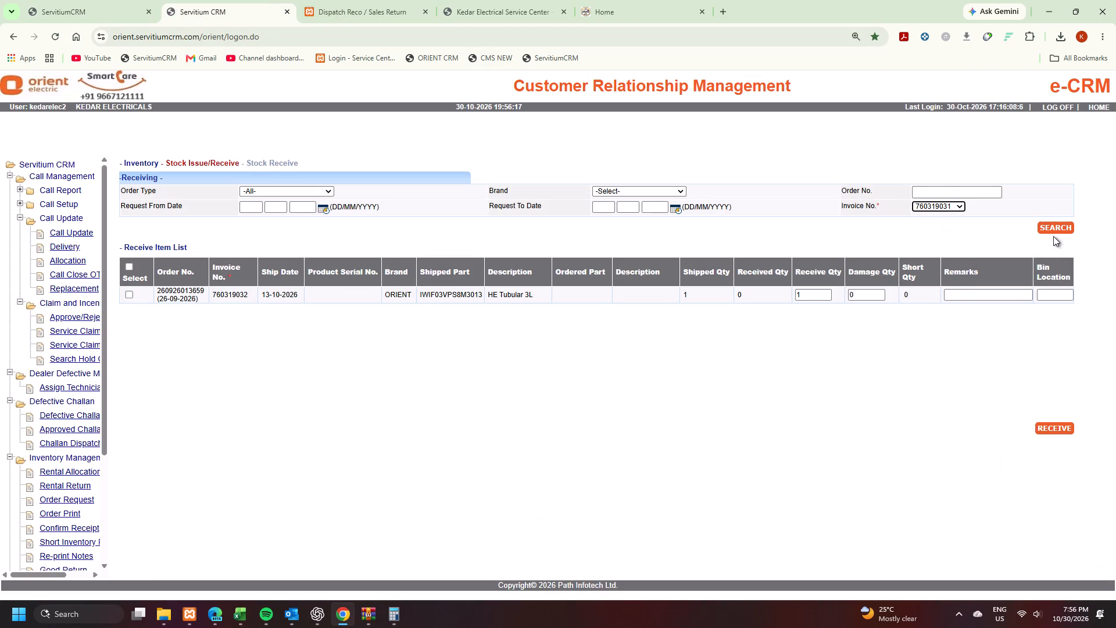
left_click(1054, 234)
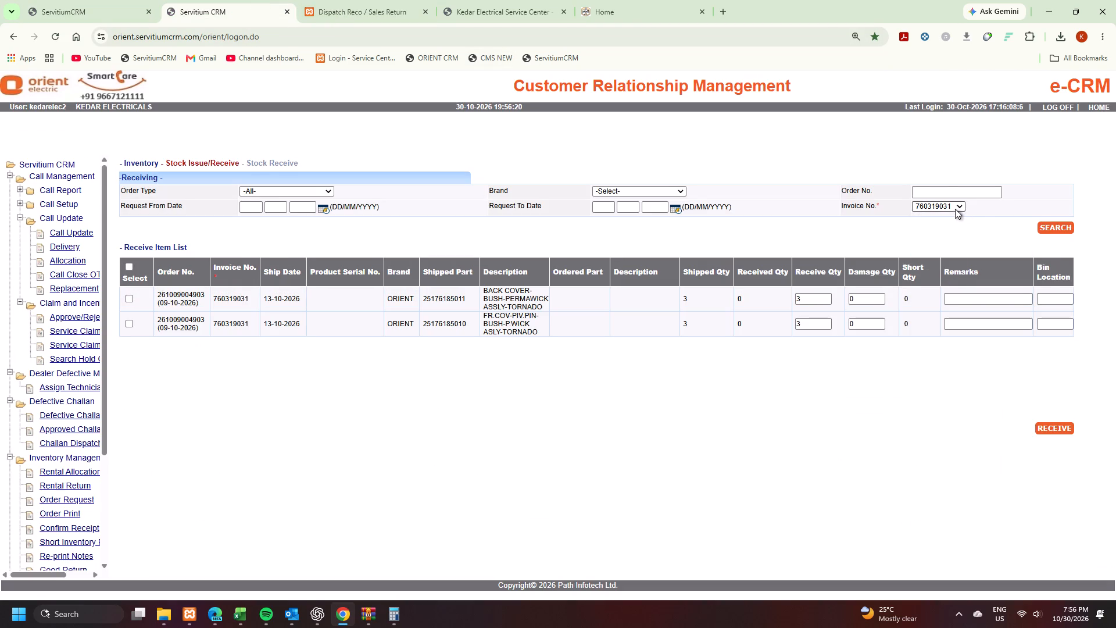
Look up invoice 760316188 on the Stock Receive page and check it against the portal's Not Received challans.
left_click(953, 209)
left_click(941, 288)
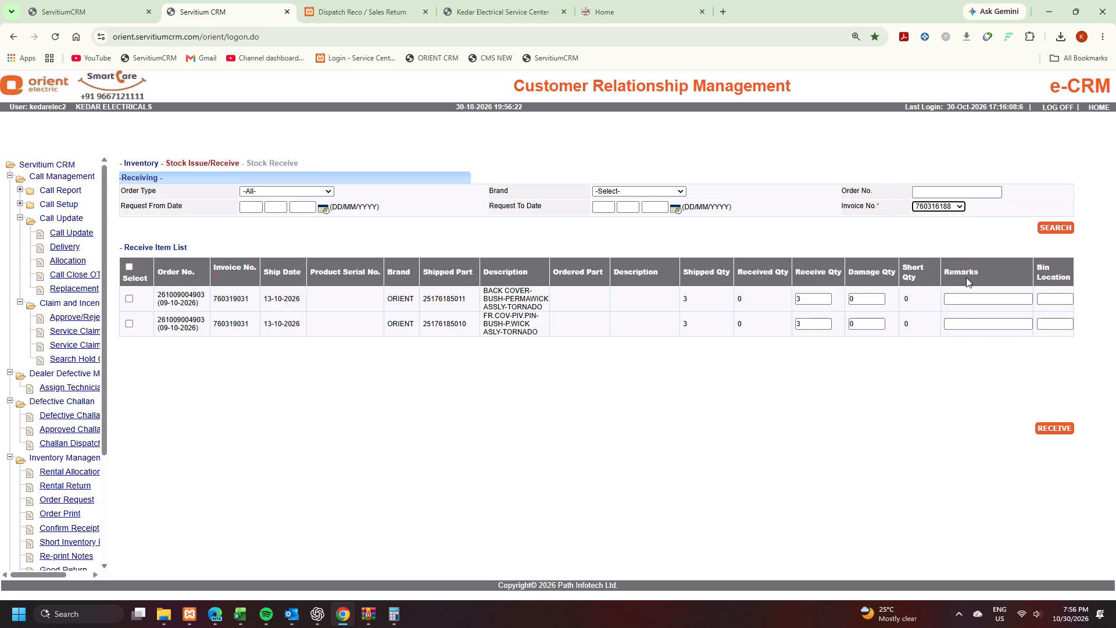
left_click(1062, 228)
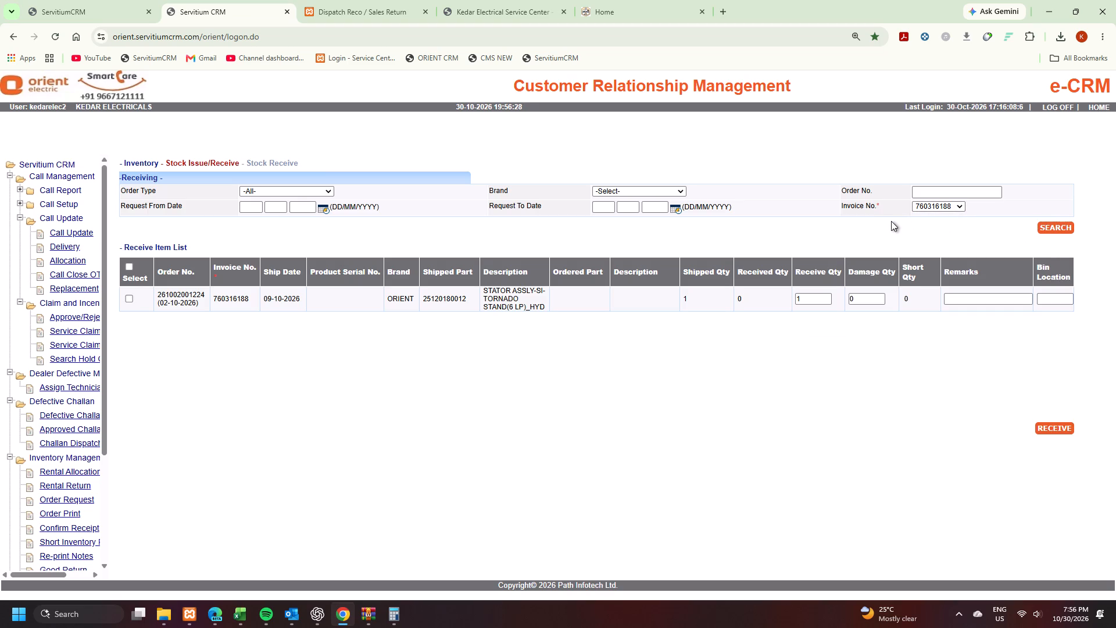
left_click(355, 11)
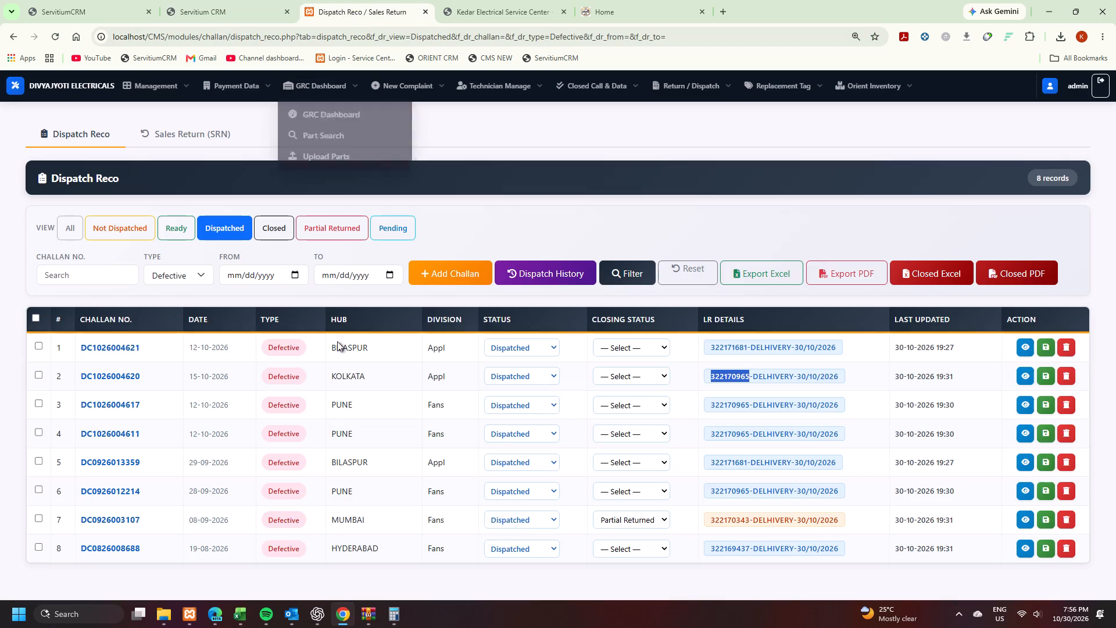
scroll(334, 423, "down", 4)
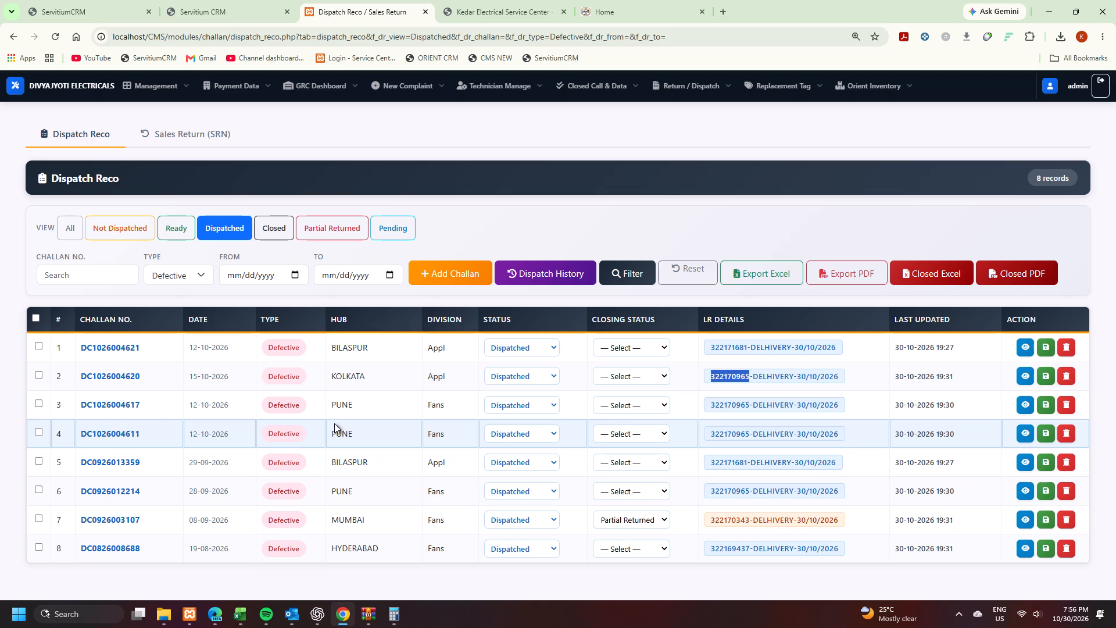
scroll(334, 423, "up", 6)
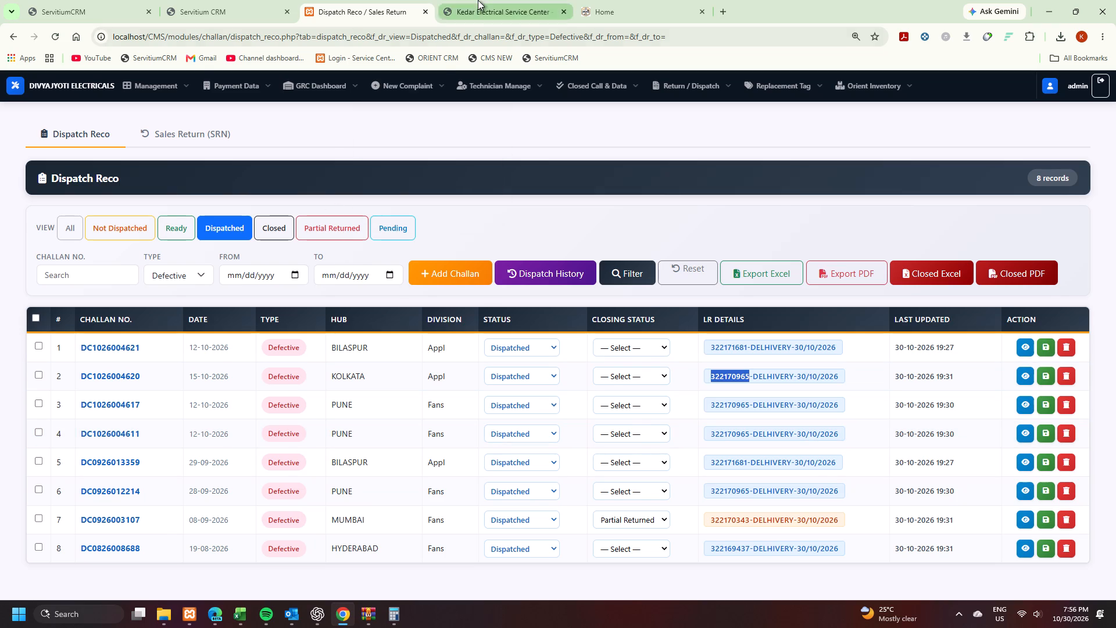
left_click(478, 0)
scroll(389, 454, "down", 3)
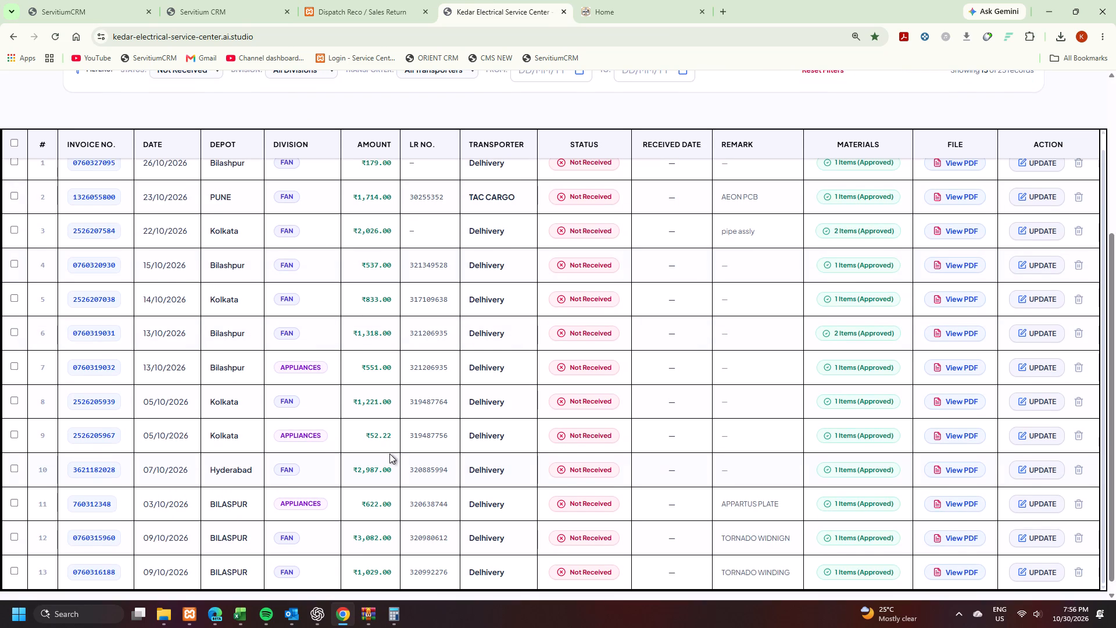
scroll(389, 454, "up", 2)
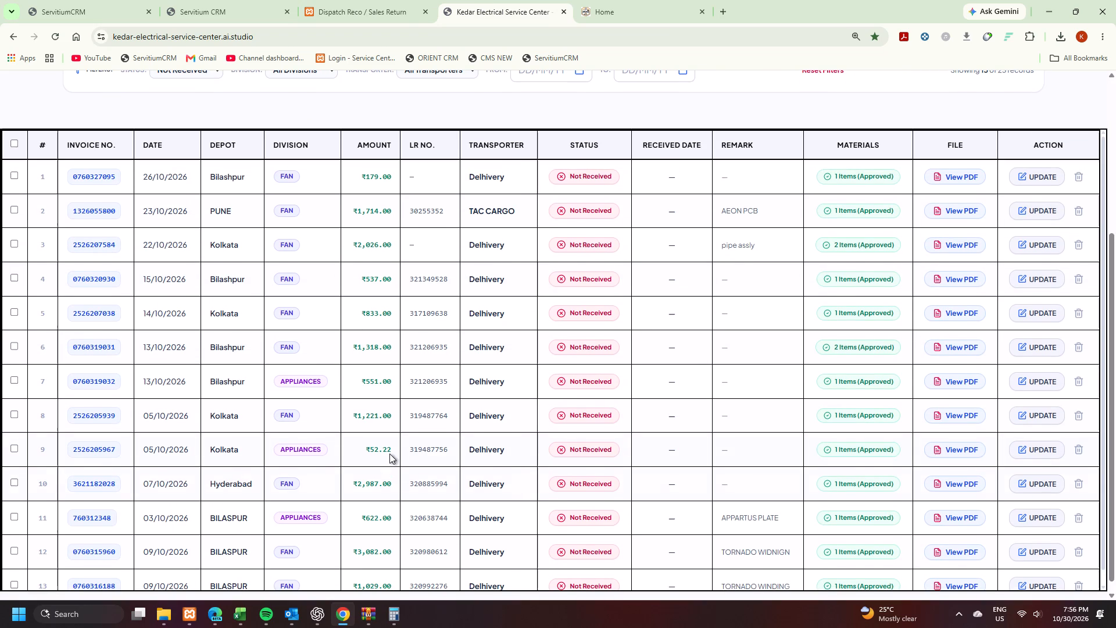
scroll(389, 454, "down", 4)
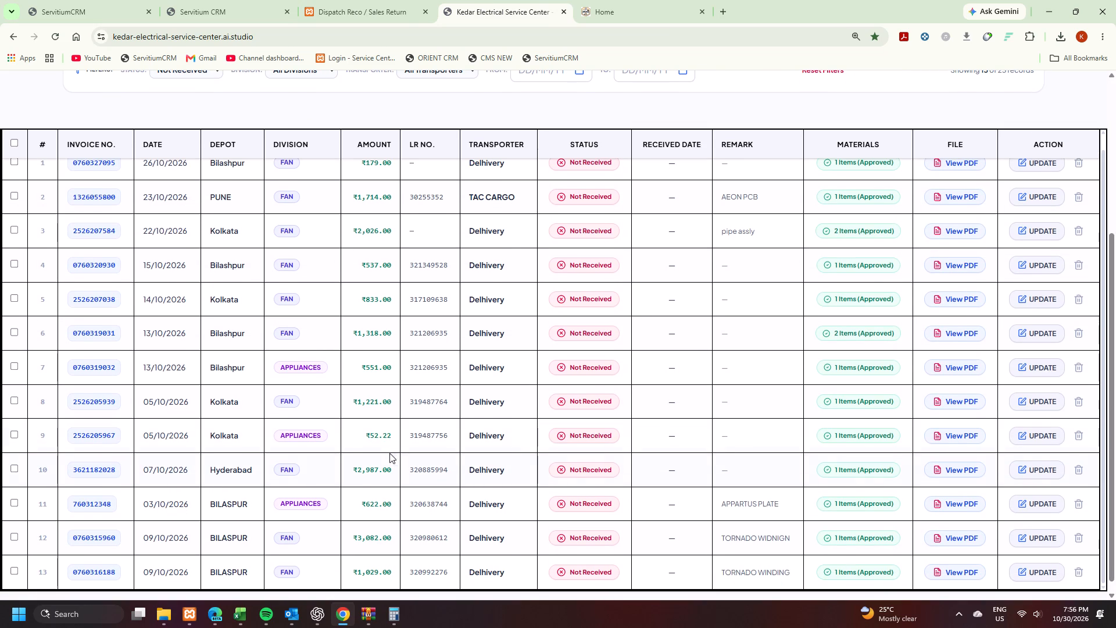
left_click(177, 0)
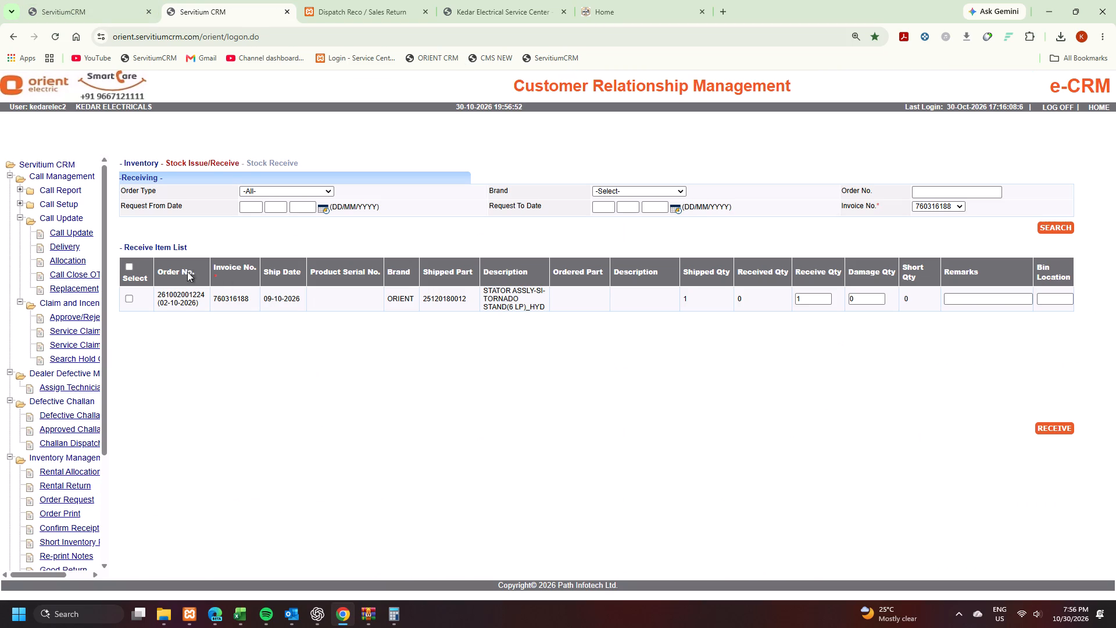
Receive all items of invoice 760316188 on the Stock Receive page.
left_click(128, 270)
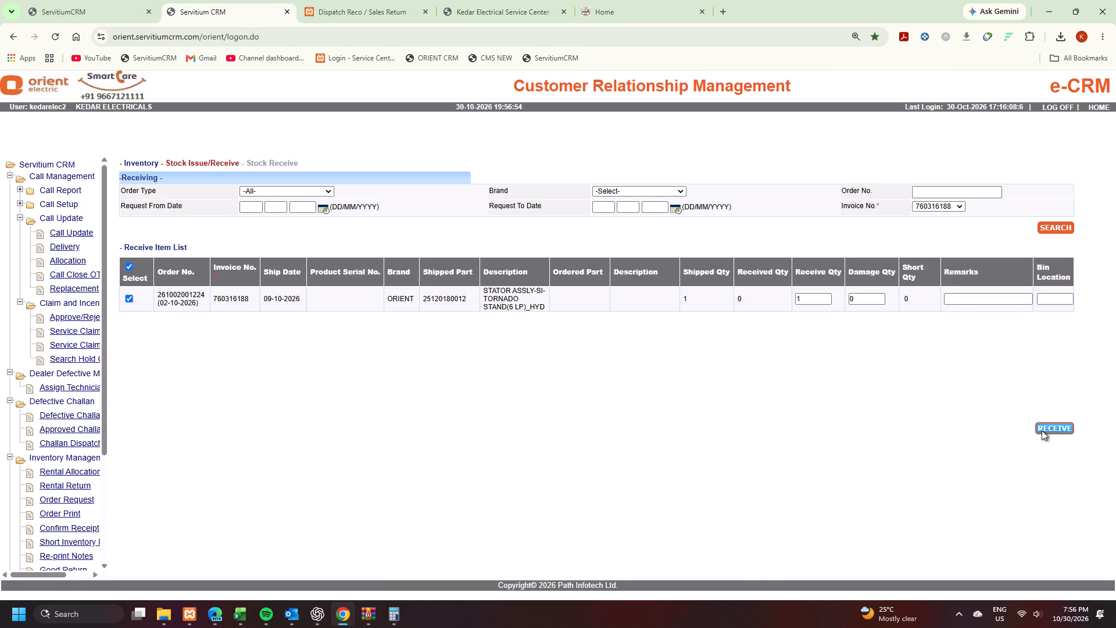
left_click(1042, 430)
left_click(620, 119)
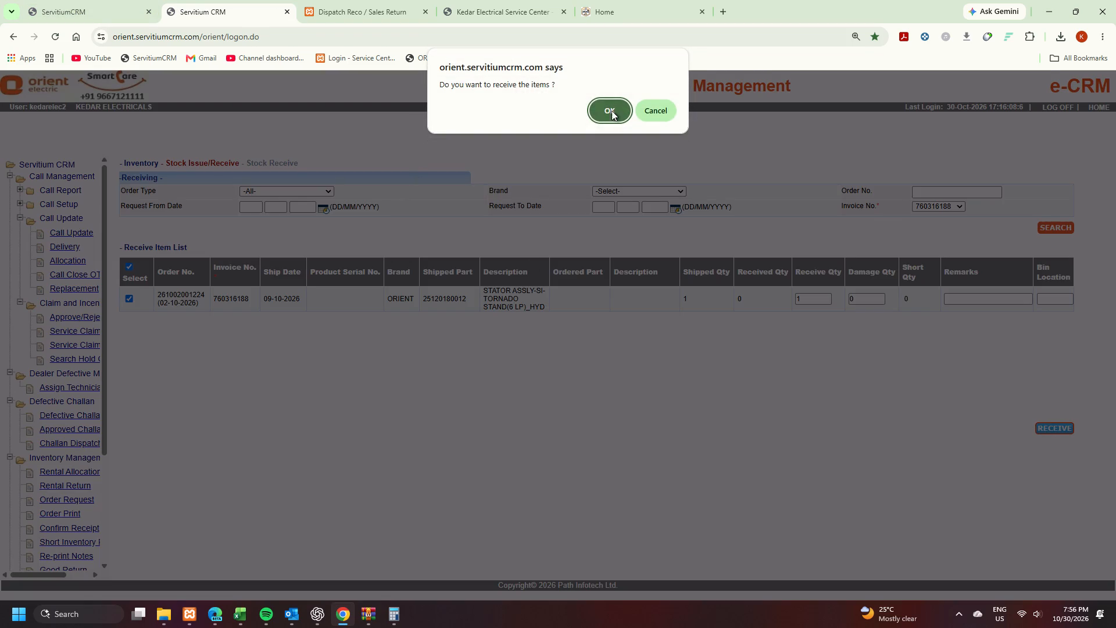
left_click(611, 110)
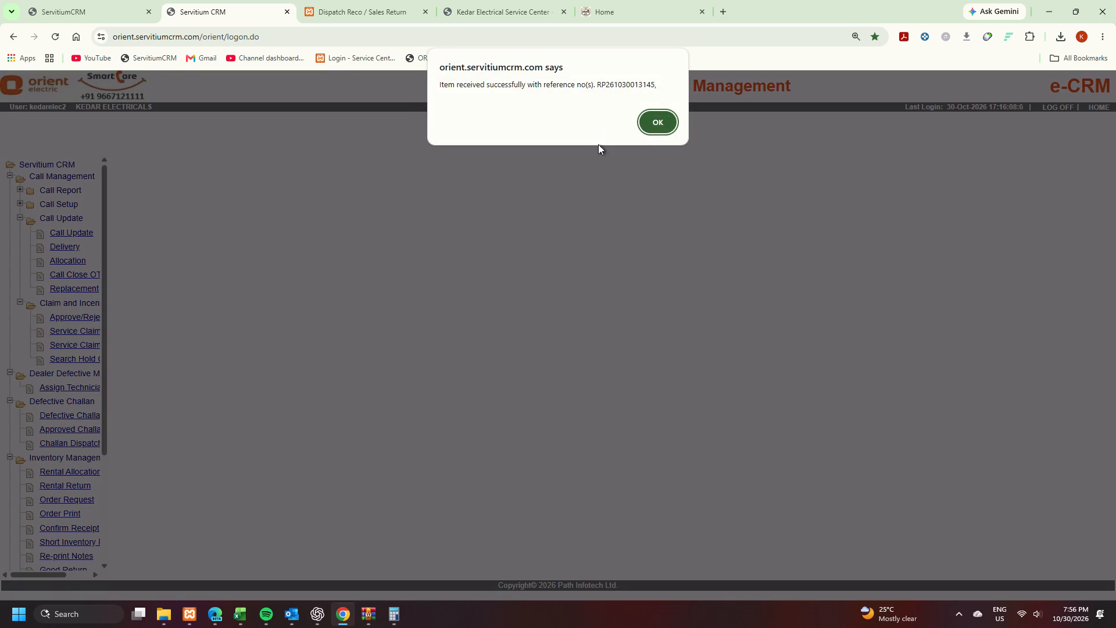
left_click(661, 127)
left_click(488, 12)
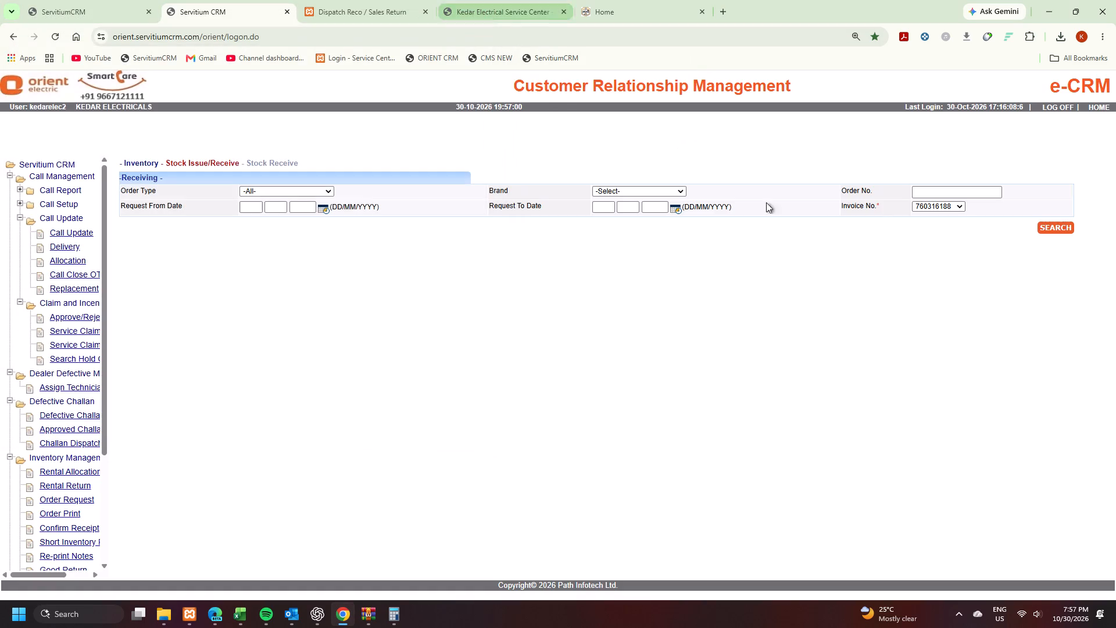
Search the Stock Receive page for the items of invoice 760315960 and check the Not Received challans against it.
left_click(934, 206)
left_click(936, 206)
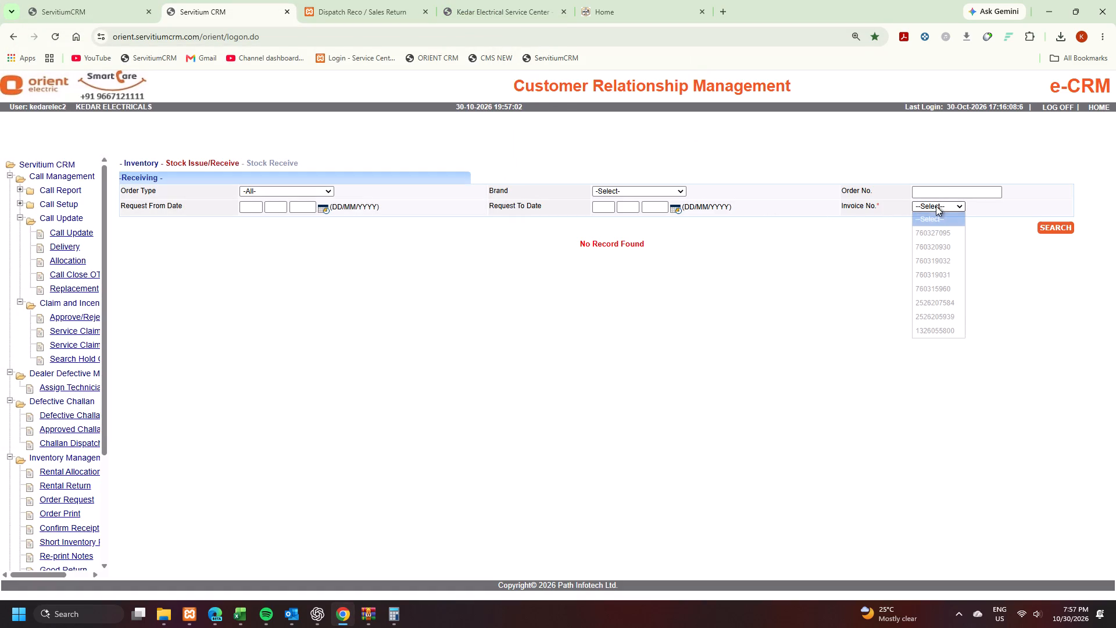
left_click(951, 288)
left_click(1049, 229)
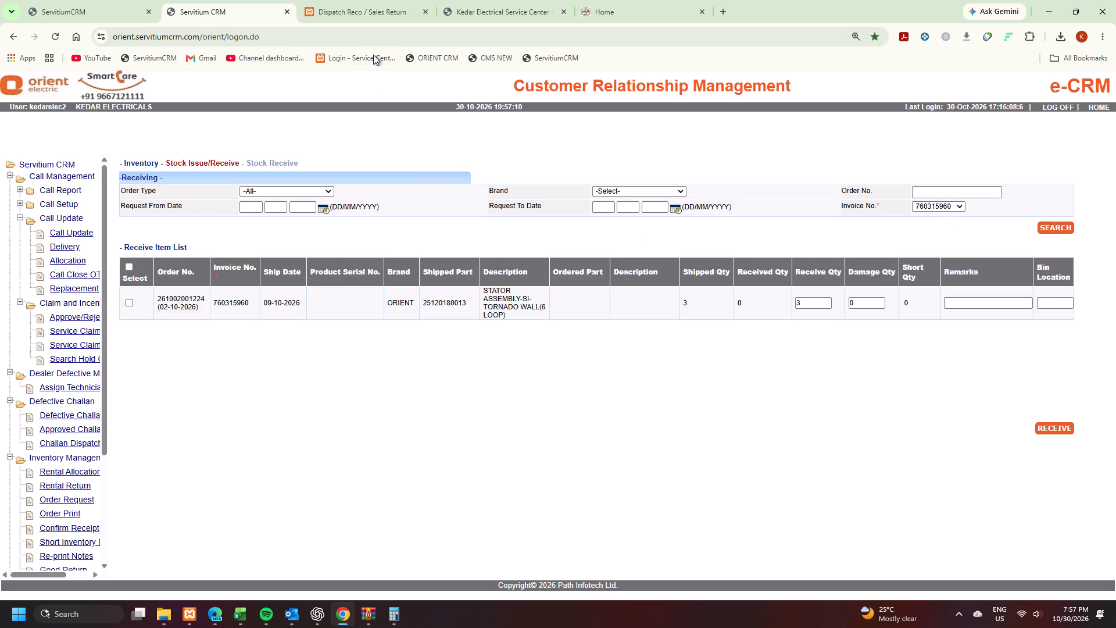
left_click(378, 10)
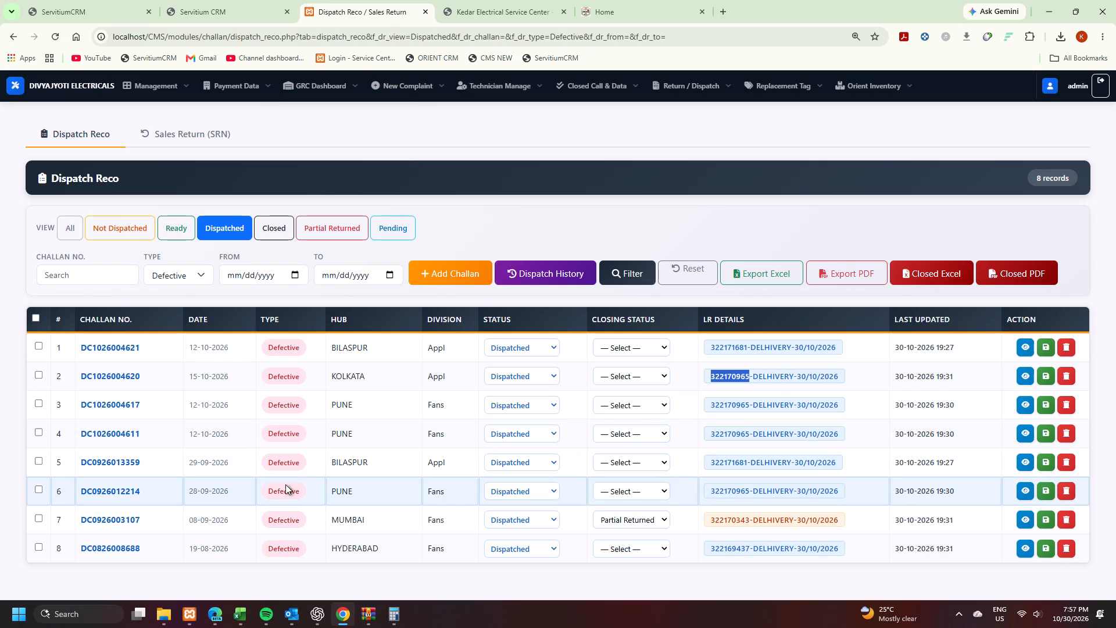
left_click(469, 1)
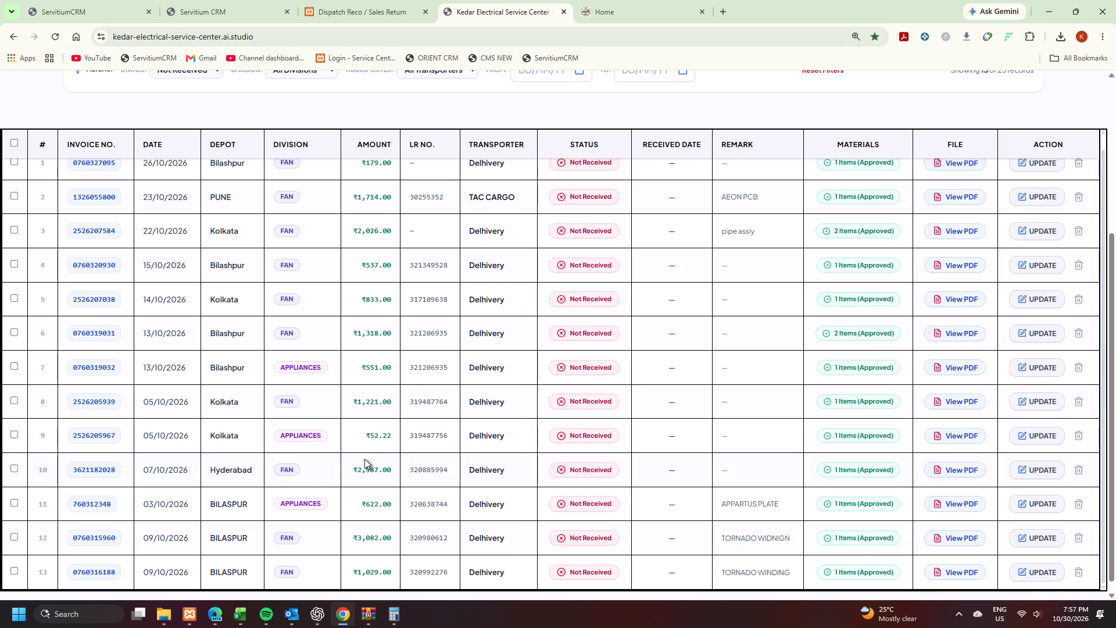
left_click(41, 0)
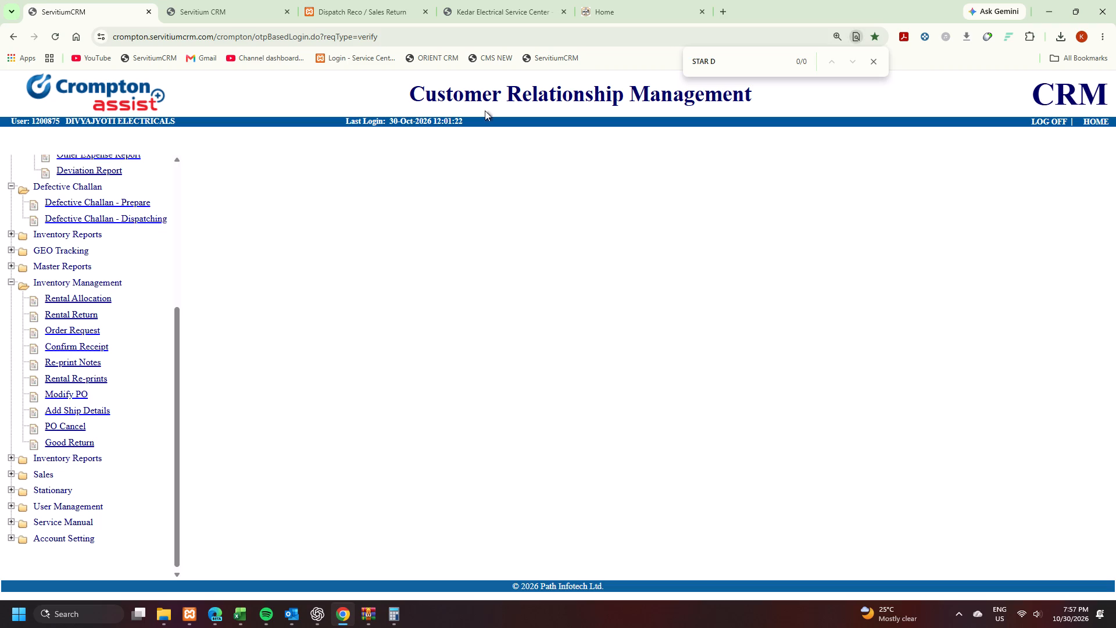
left_click(221, 0)
left_click(928, 208)
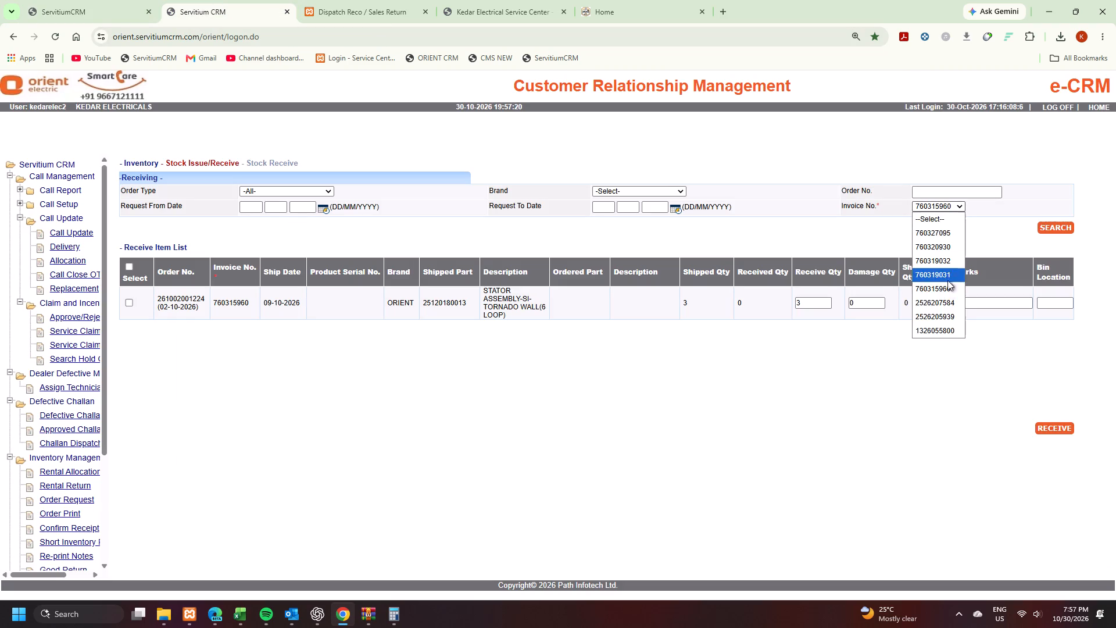
left_click(945, 307)
left_click(1061, 227)
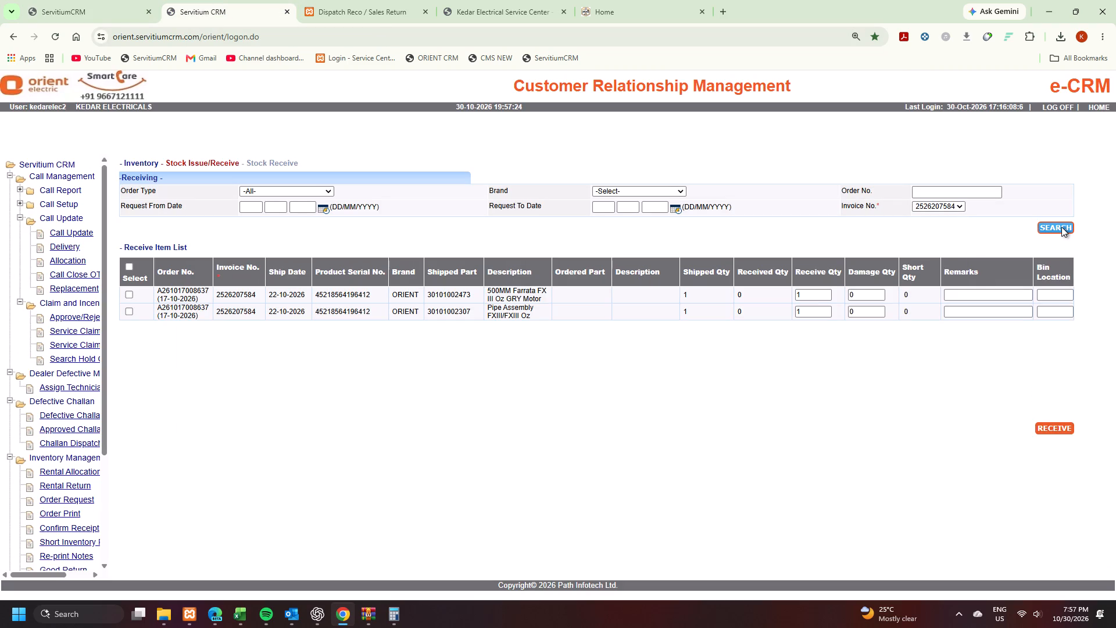
left_click(949, 206)
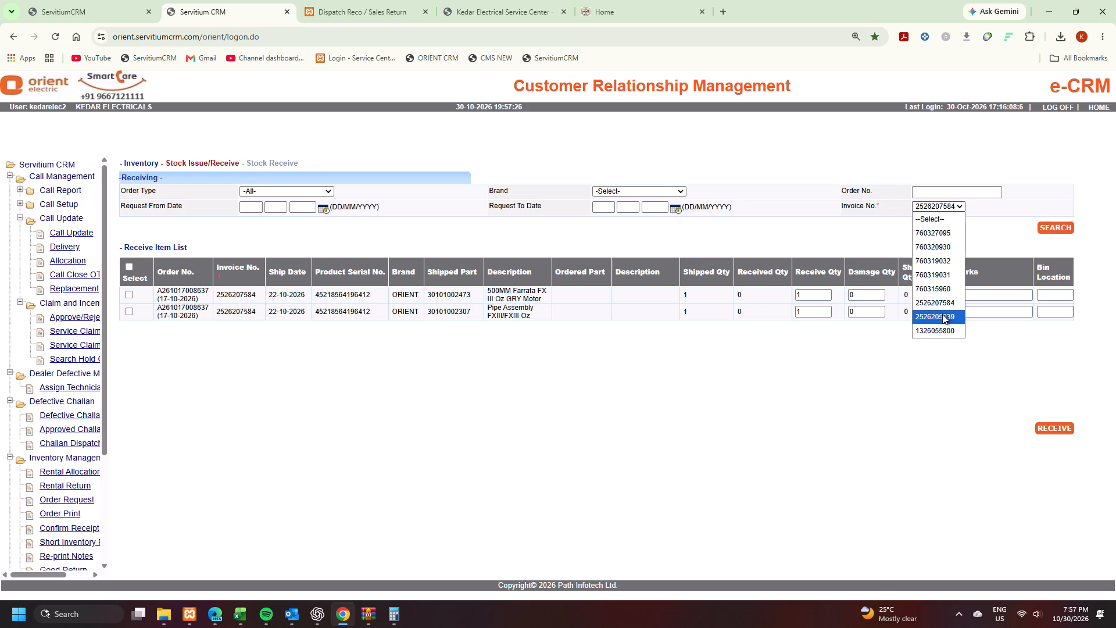
left_click(942, 315)
left_click(1045, 231)
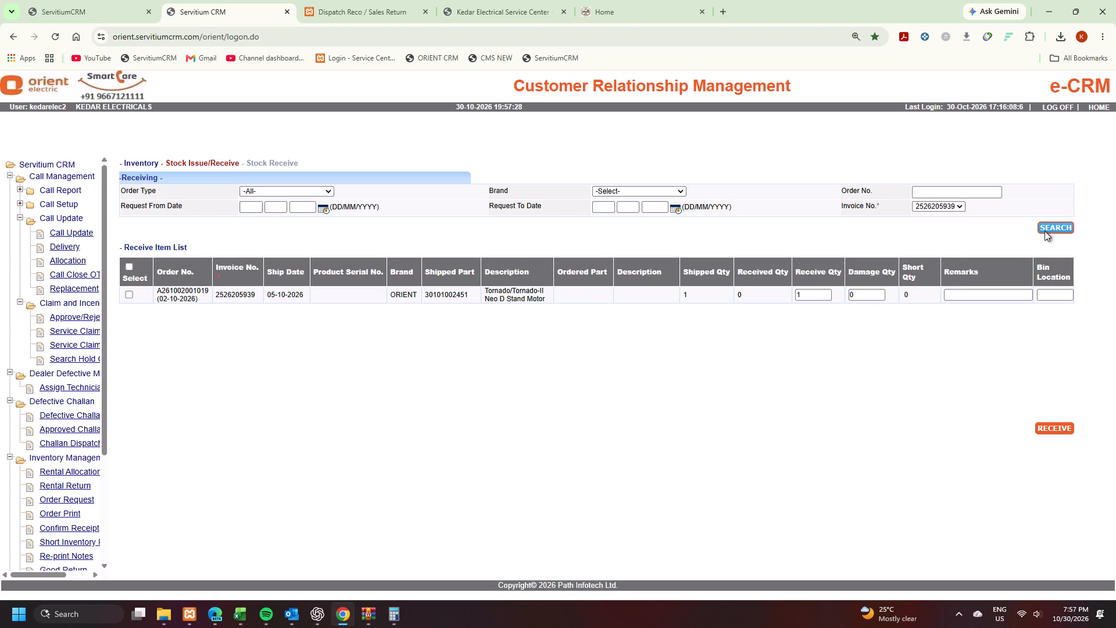
left_click(938, 208)
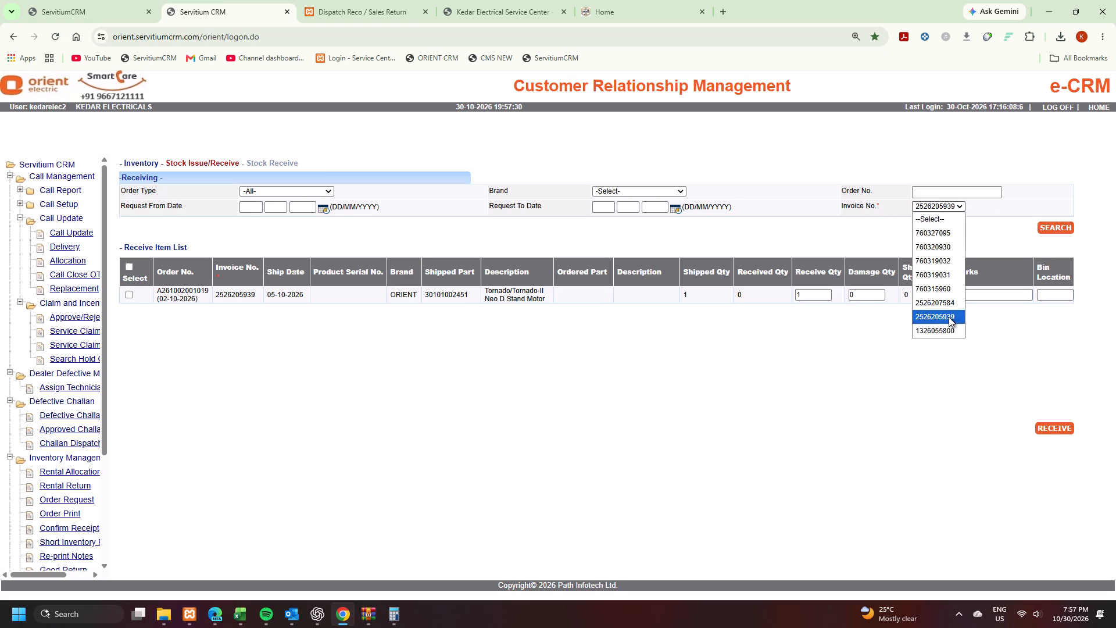
left_click(943, 330)
left_click(1046, 231)
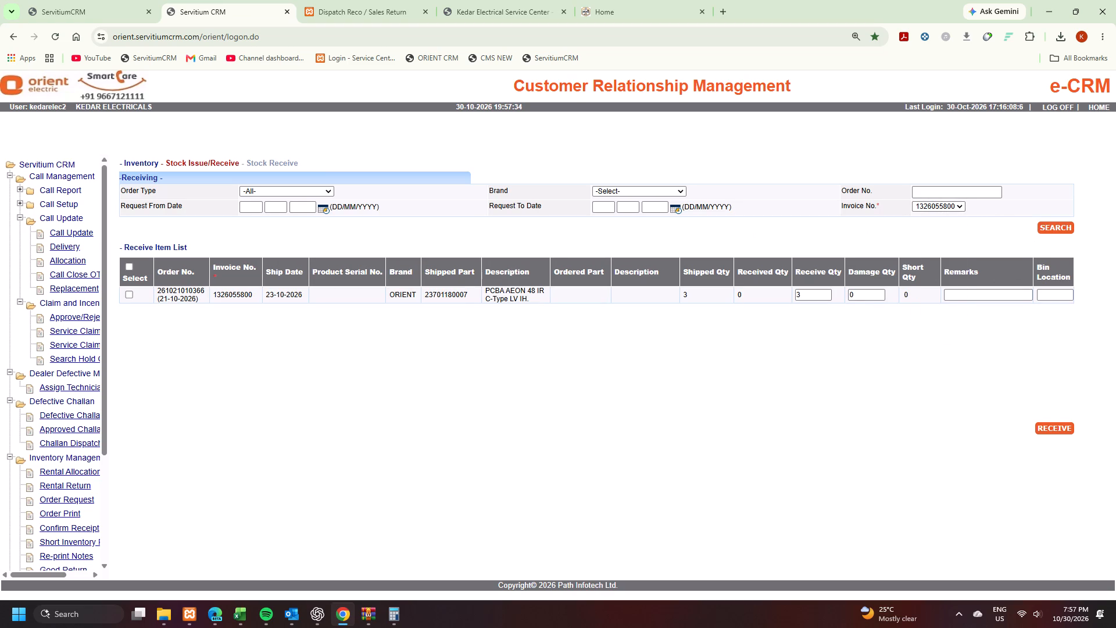
left_click(379, 15)
left_click(480, 0)
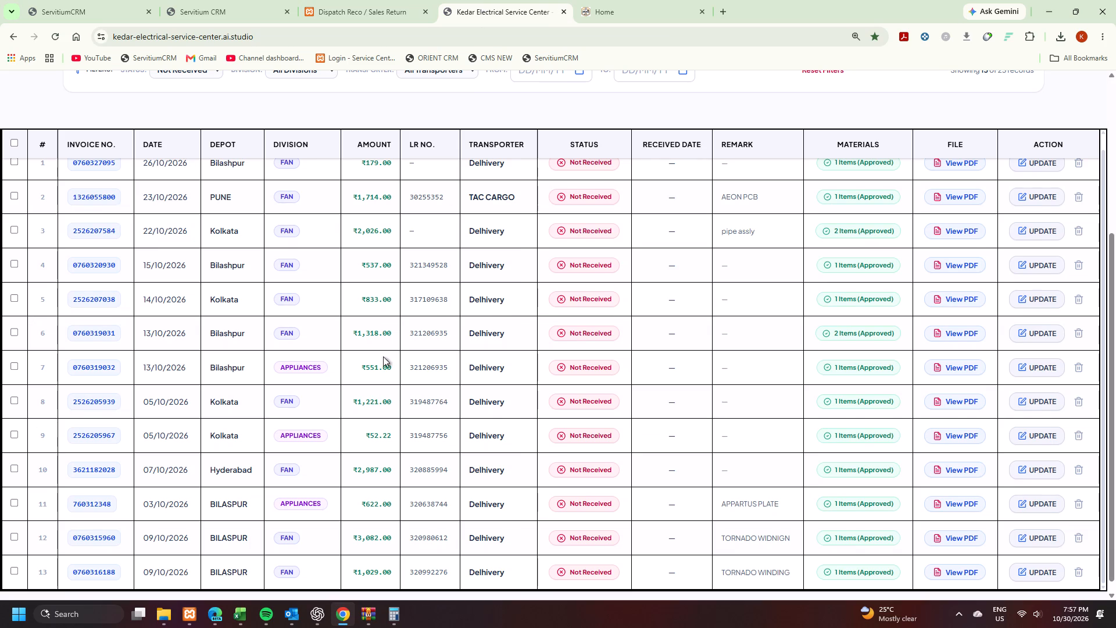
scroll(381, 365, "up", 3)
scroll(381, 365, "down", 1)
scroll(381, 365, "up", 3)
Close the Kedar Electrical Service Center browser tab.
left_click(566, 12)
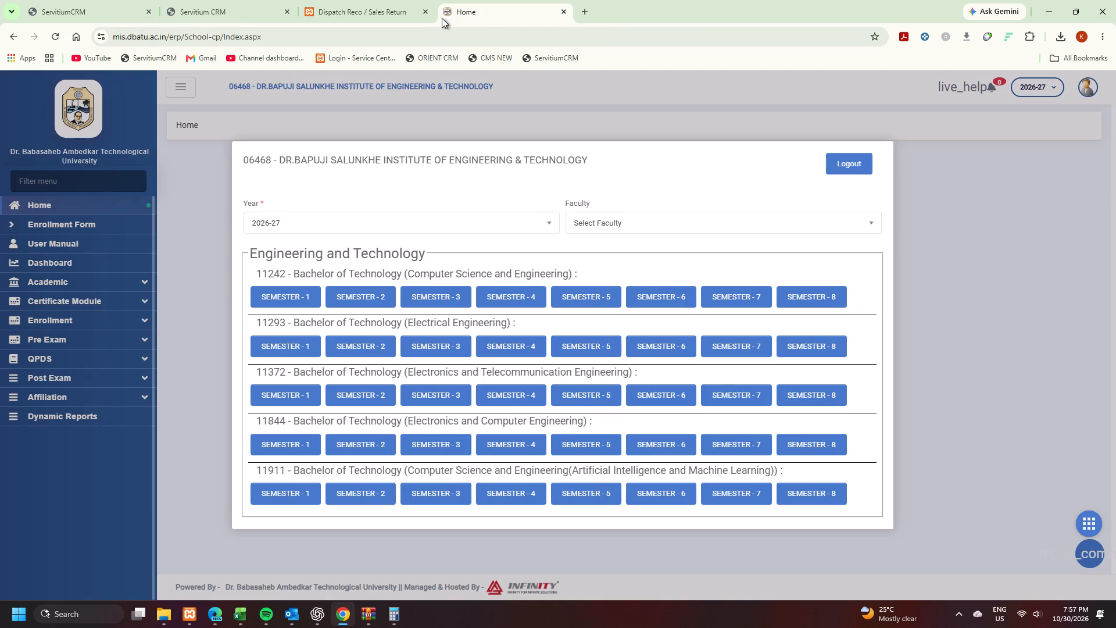
On the university portal, open Semester 3 of the Computer Science and Engineering (Artificial Intelligence and Machine Learning) programme for 2026-27.
left_click(435, 488)
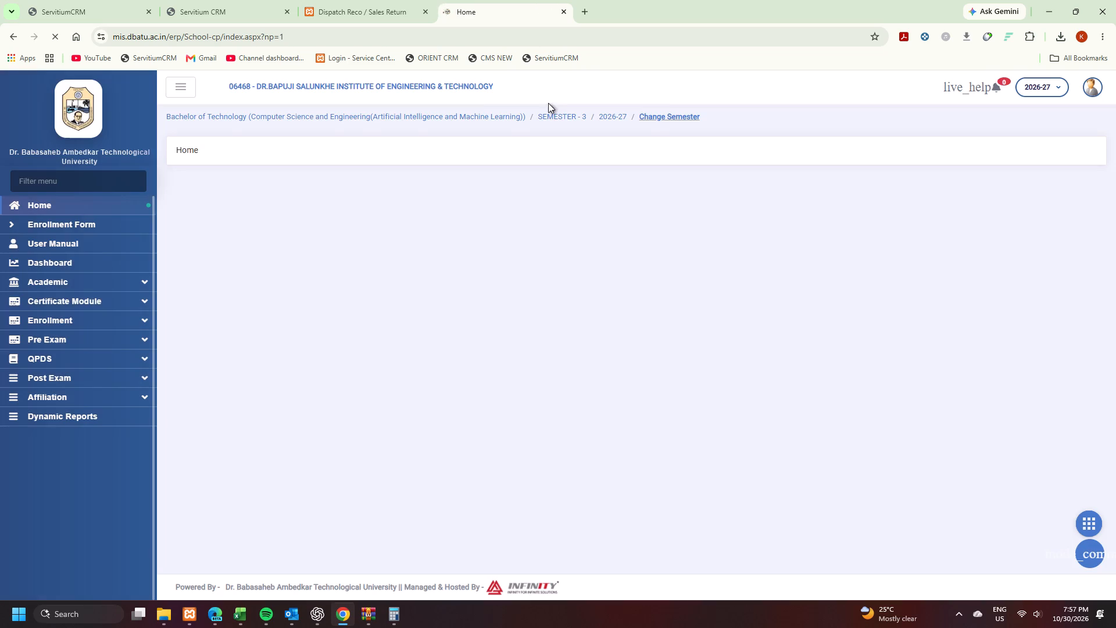
Open the College Verification list in the university portal's Enrollment section.
left_click(96, 320)
left_click(110, 336)
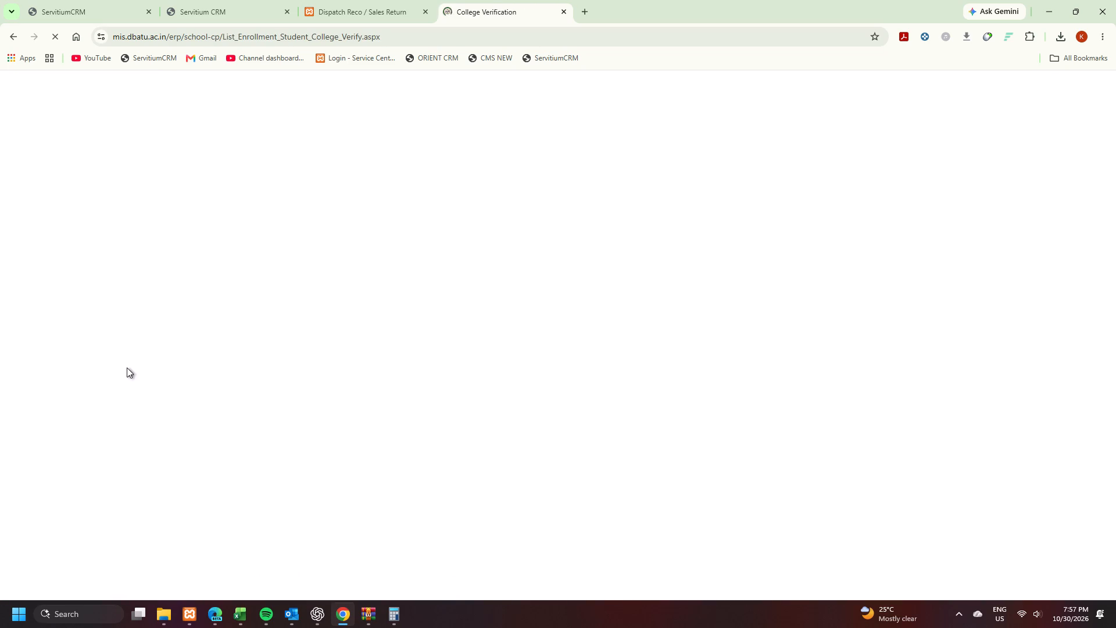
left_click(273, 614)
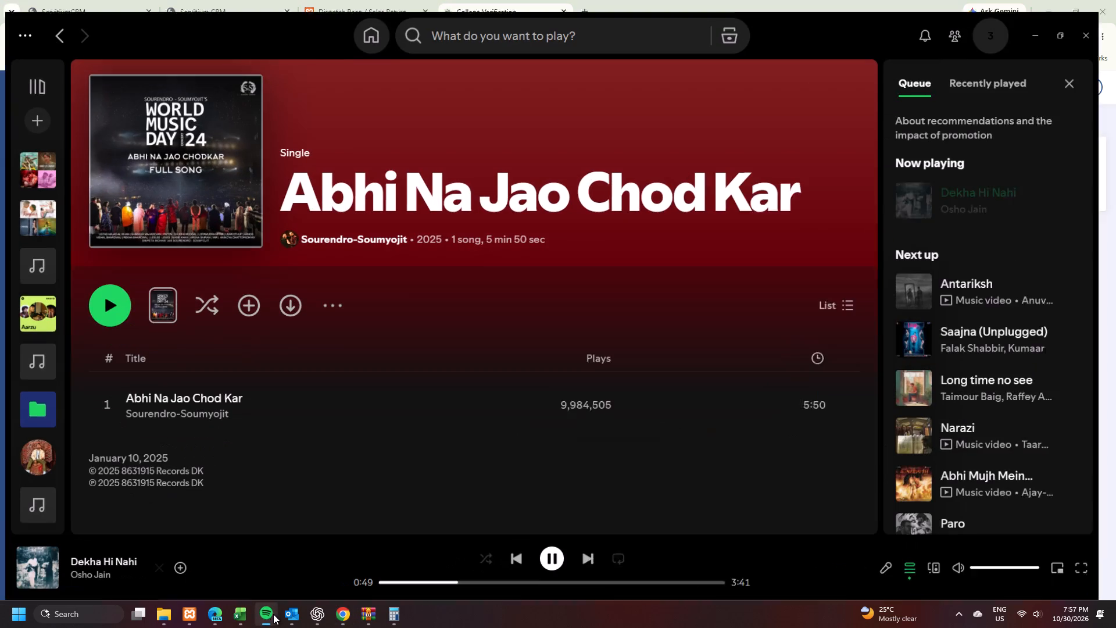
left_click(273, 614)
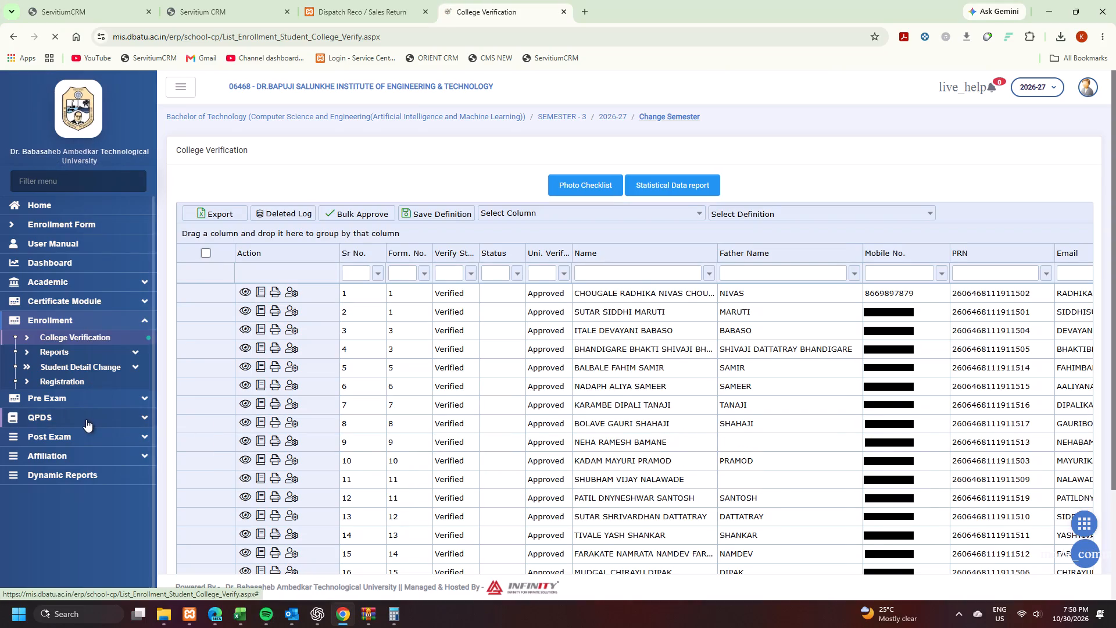
Open Exam Additional Student Entry from the Masters group of the portal's Pre Exam section.
left_click(99, 396)
left_click(99, 358)
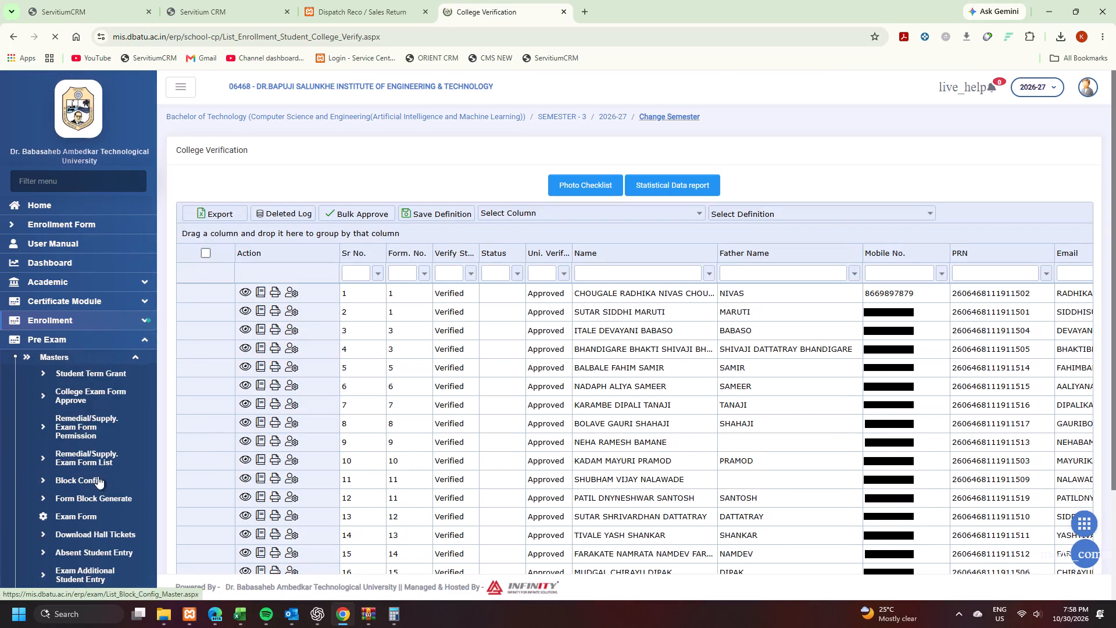
scroll(99, 483, "down", 2)
scroll(100, 424, "down", 2)
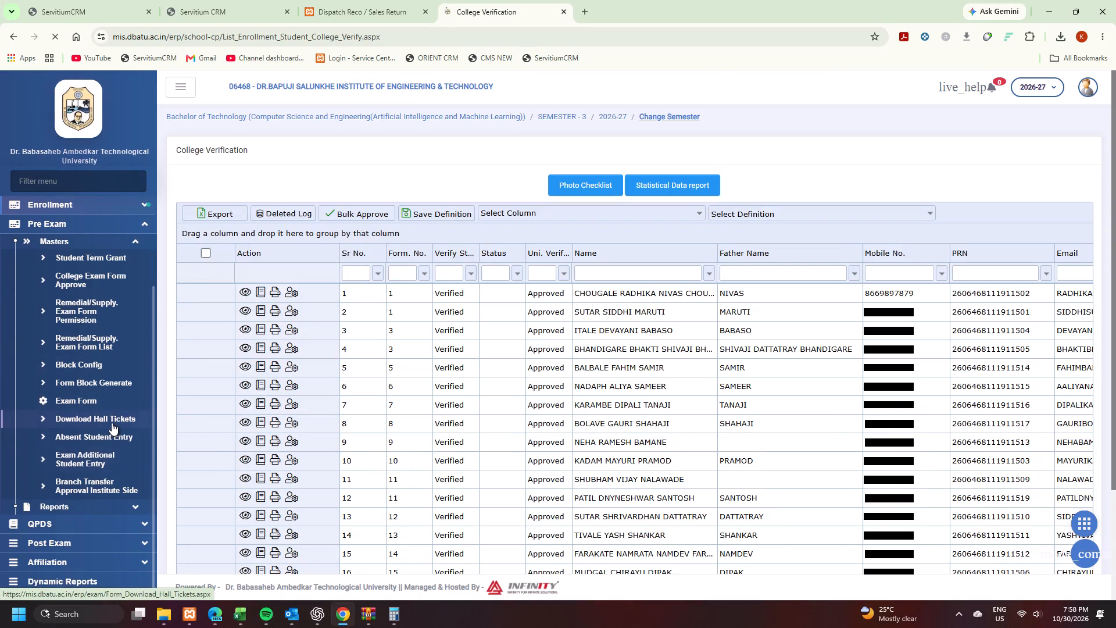
left_click(102, 442)
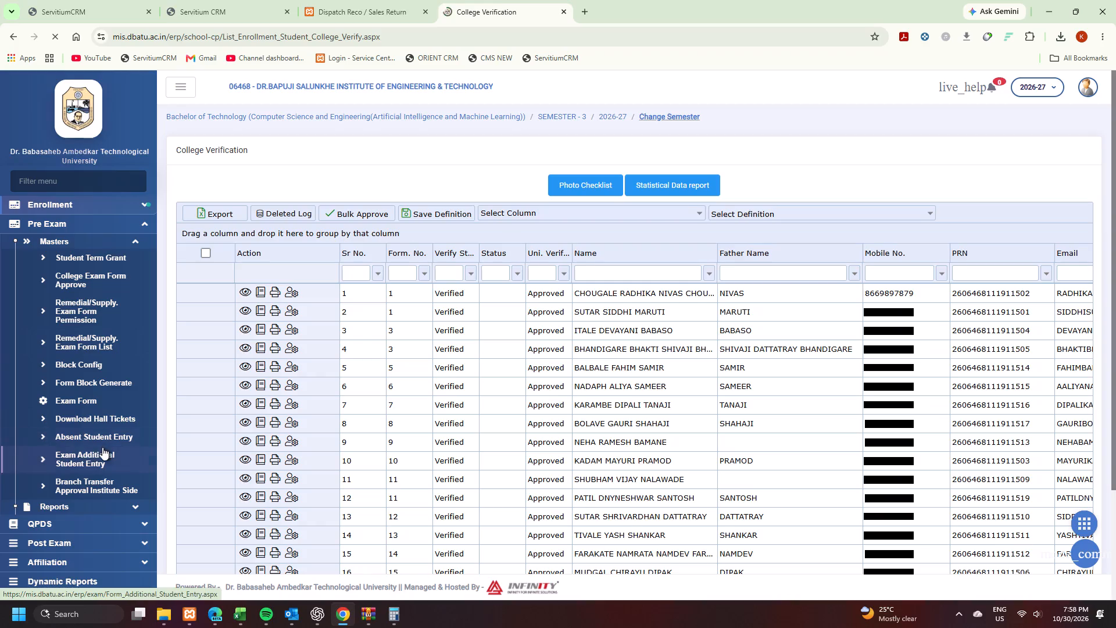
left_click(103, 450)
Switch to Microsoft Edge with the Orient Electric tax invoice PDF.
left_click(217, 616)
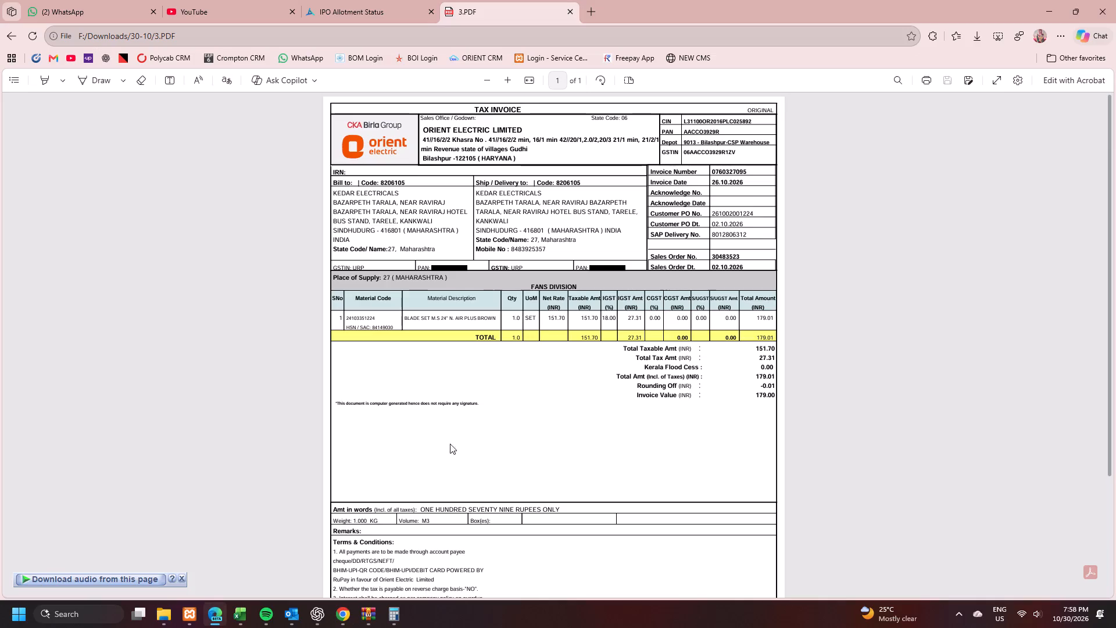